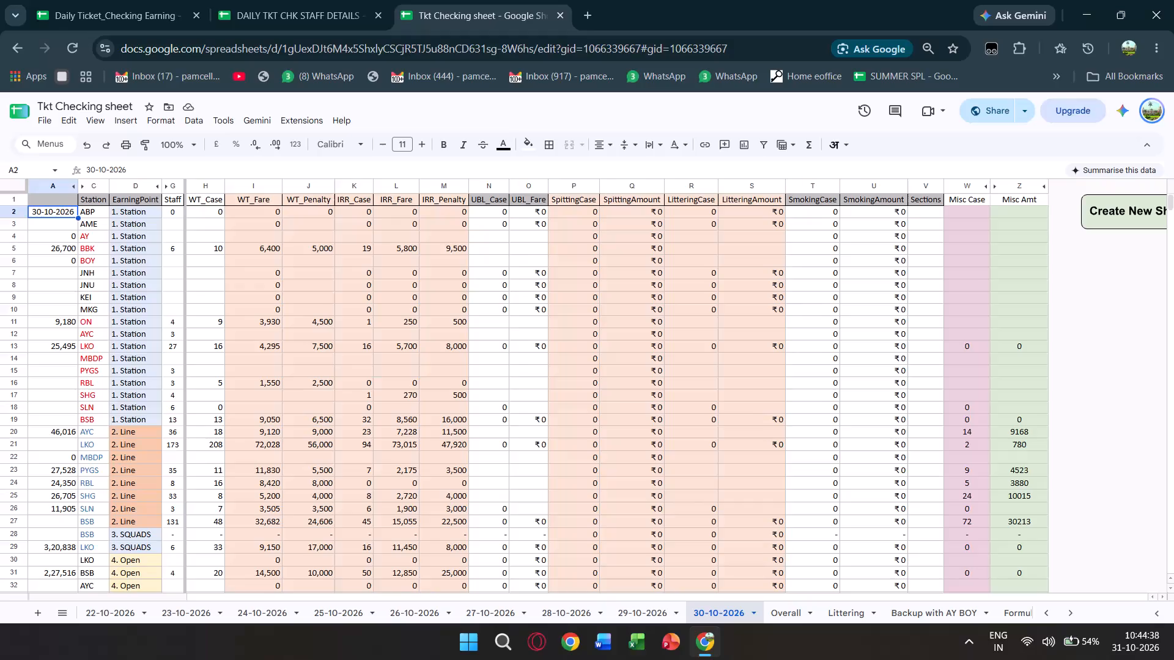
Review the 30-10-2026 lobby earnings, grand total and summary tables in the Daily Ticket_Checking Earning spreadsheet.
{"action": "left_click", "coordinate": [121, 13]}
{"action": "scroll", "coordinate": [298, 400], "scroll_direction": "down", "scroll_amount": 2}
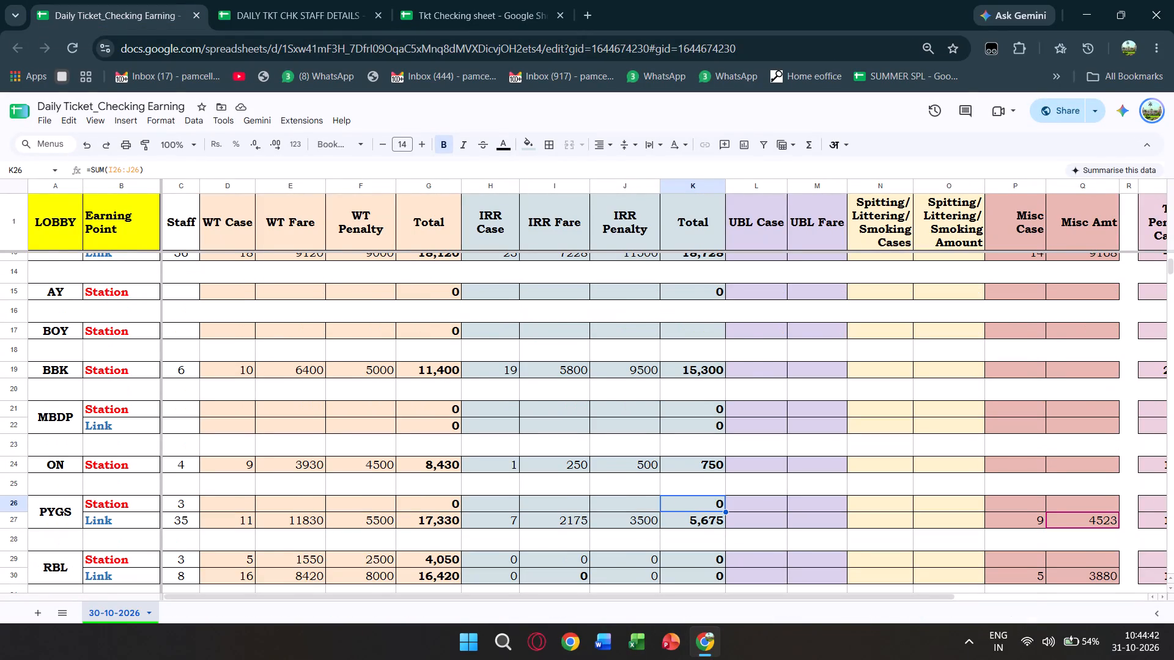
{"action": "scroll", "coordinate": [324, 373], "scroll_direction": "down", "scroll_amount": 4}
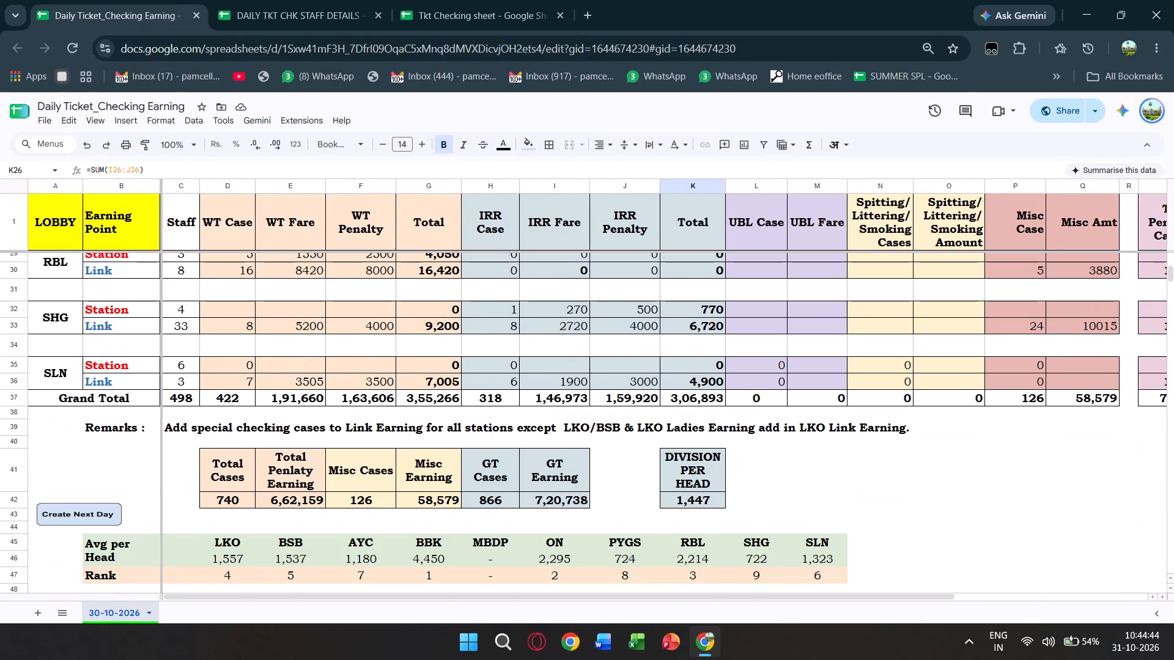
{"action": "scroll", "coordinate": [324, 373], "scroll_direction": "up", "scroll_amount": 2}
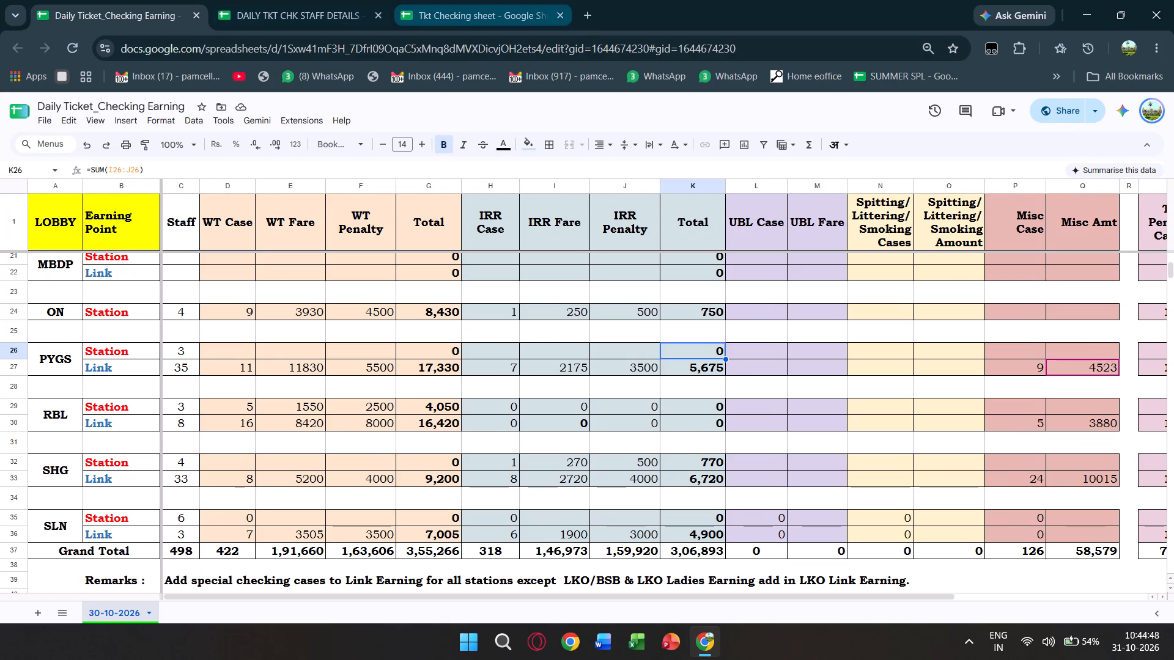
Switch to the DAILY TKT CHK STAFF DETAILS spreadsheet and examine the 30-10-2026 station blocks from LKO back to AYC and the Staff Bifurcation summary.
{"action": "left_click", "coordinate": [498, 22]}
{"action": "left_click", "coordinate": [314, 22]}
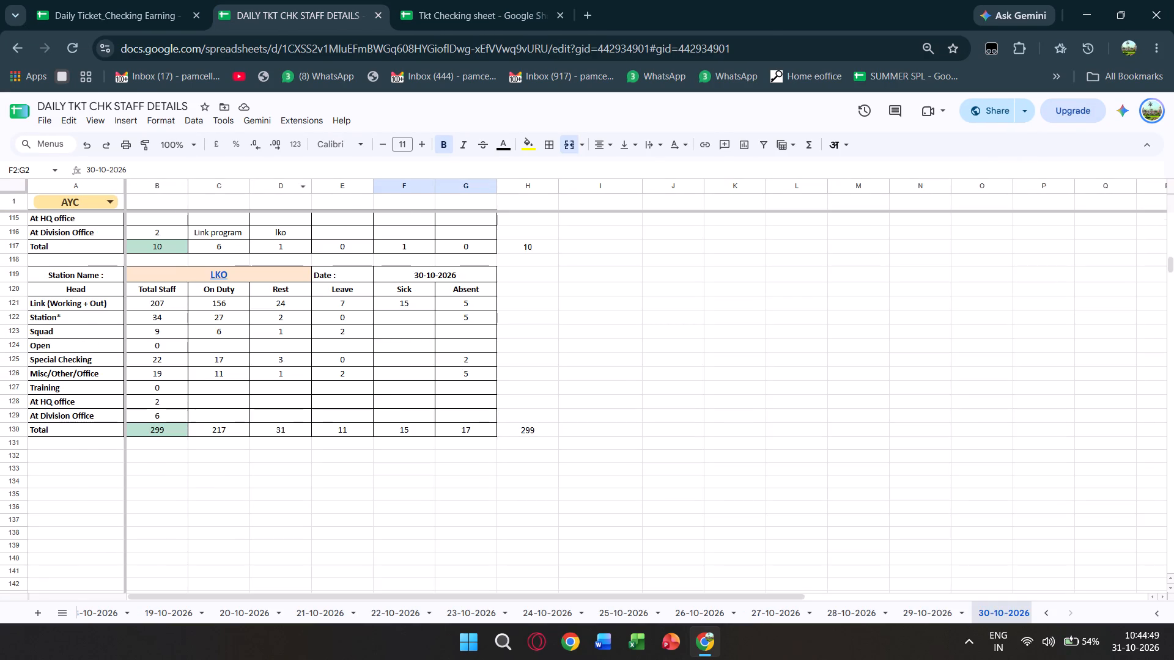
{"action": "scroll", "coordinate": [317, 369], "scroll_direction": "down", "scroll_amount": 2}
{"action": "scroll", "coordinate": [317, 369], "scroll_direction": "up", "scroll_amount": 6}
{"action": "scroll", "coordinate": [317, 369], "scroll_direction": "down", "scroll_amount": 1}
{"action": "scroll", "coordinate": [317, 369], "scroll_direction": "up", "scroll_amount": 2}
{"action": "scroll", "coordinate": [317, 369], "scroll_direction": "down", "scroll_amount": 1}
{"action": "scroll", "coordinate": [317, 369], "scroll_direction": "up", "scroll_amount": 14}
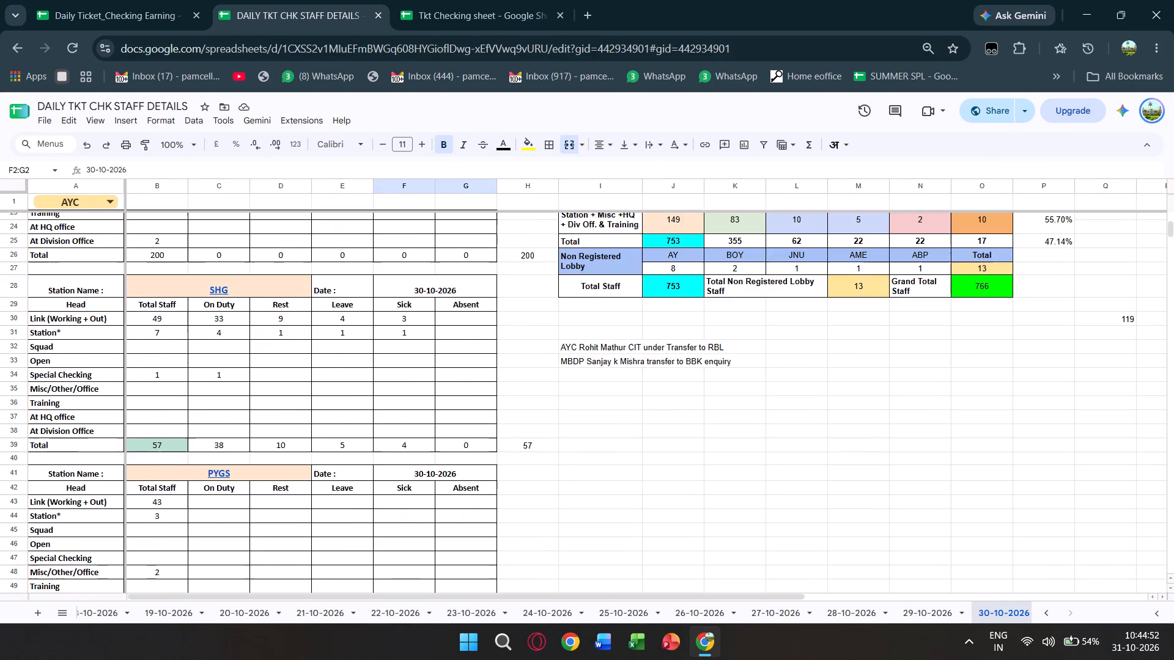
{"action": "scroll", "coordinate": [317, 369], "scroll_direction": "up", "scroll_amount": 7}
{"action": "scroll", "coordinate": [317, 369], "scroll_direction": "down", "scroll_amount": 3}
{"action": "scroll", "coordinate": [319, 370], "scroll_direction": "up", "scroll_amount": 3}
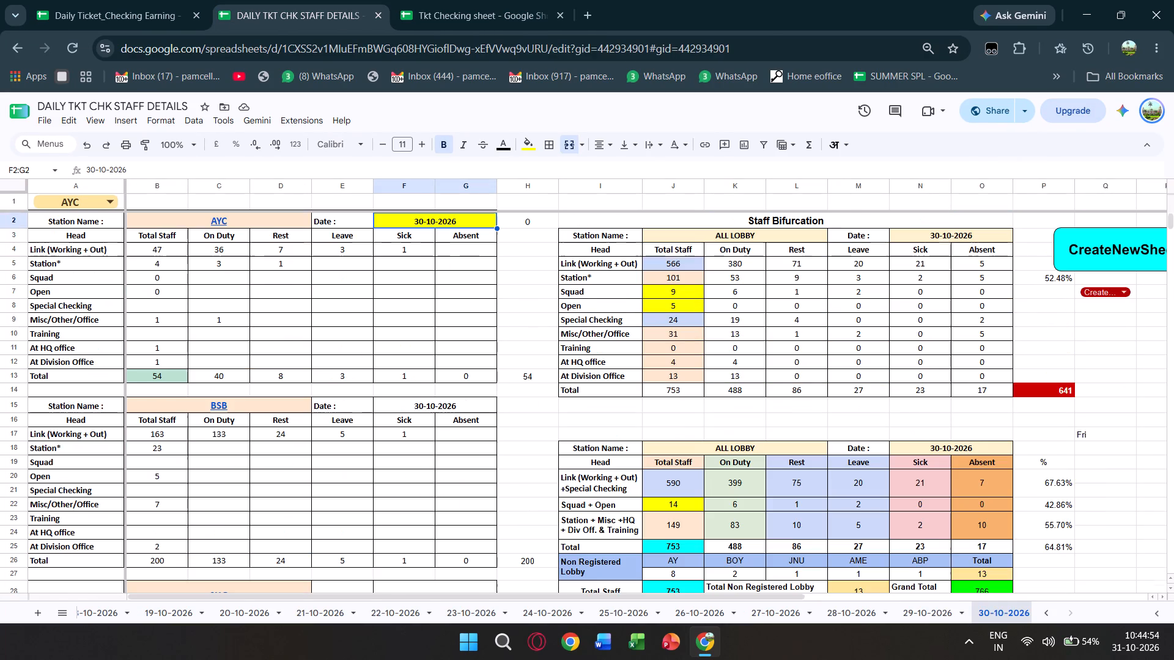
{"action": "scroll", "coordinate": [319, 370], "scroll_direction": "up", "scroll_amount": 4}
Examine the 30-10-2026 staff blocks station by station from AYC down to LKO, checking which duty figures are filled in.
{"action": "scroll", "coordinate": [319, 370], "scroll_direction": "down", "scroll_amount": 7}
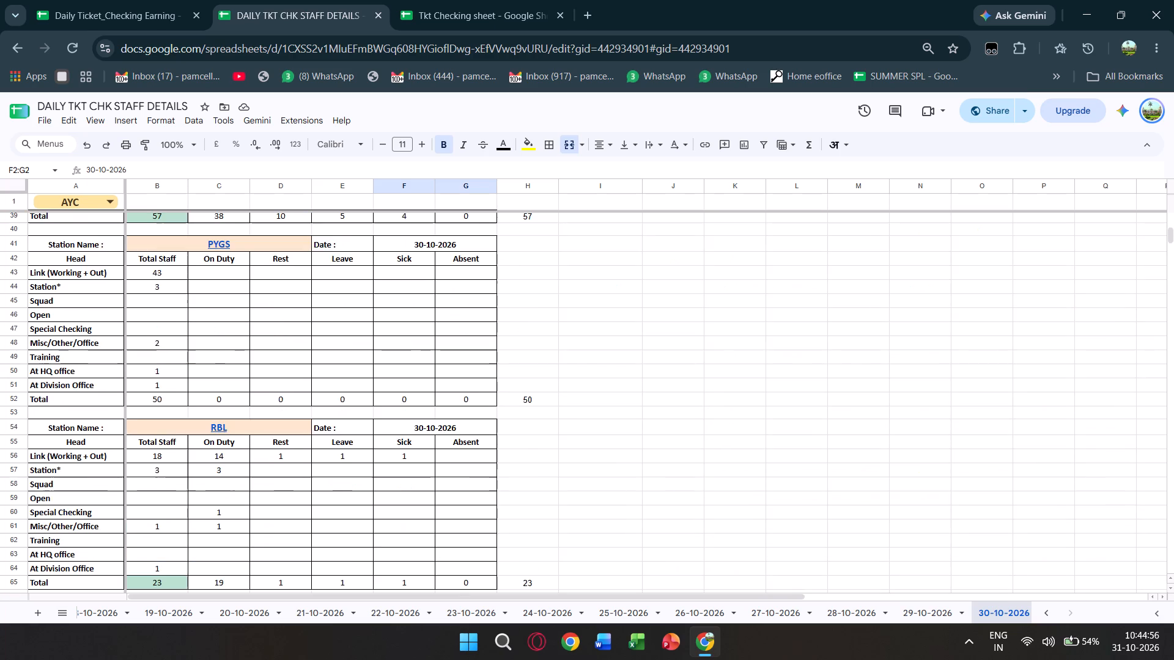
{"action": "scroll", "coordinate": [319, 370], "scroll_direction": "down", "scroll_amount": 2}
{"action": "scroll", "coordinate": [319, 370], "scroll_direction": "up", "scroll_amount": 2}
{"action": "scroll", "coordinate": [319, 370], "scroll_direction": "down", "scroll_amount": 11}
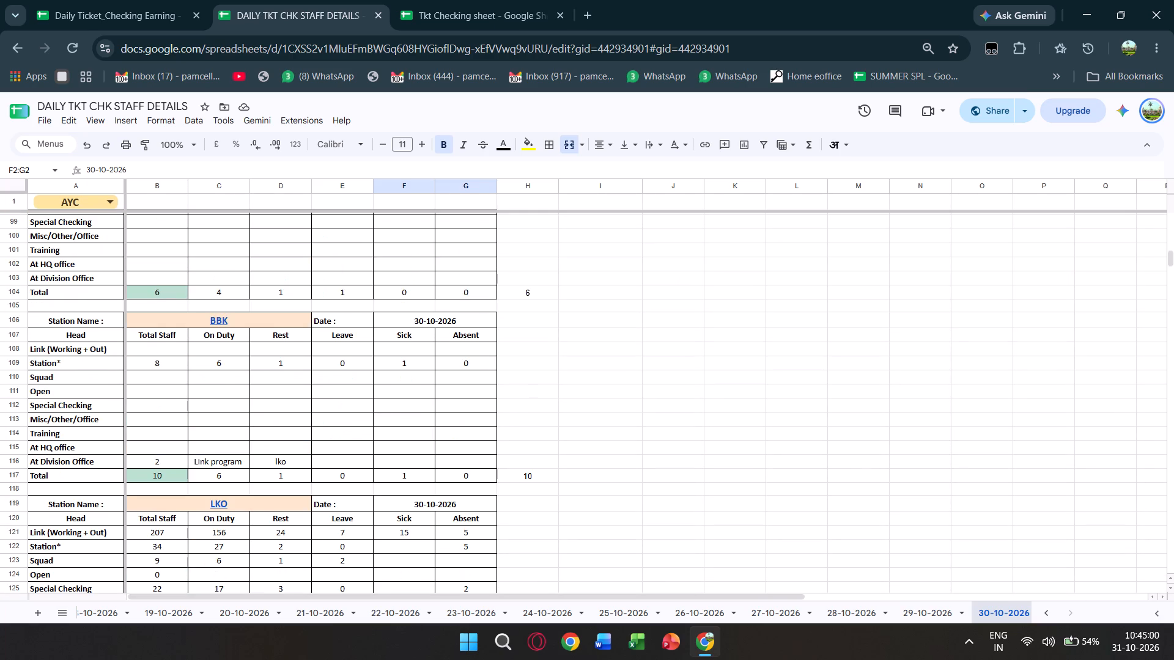
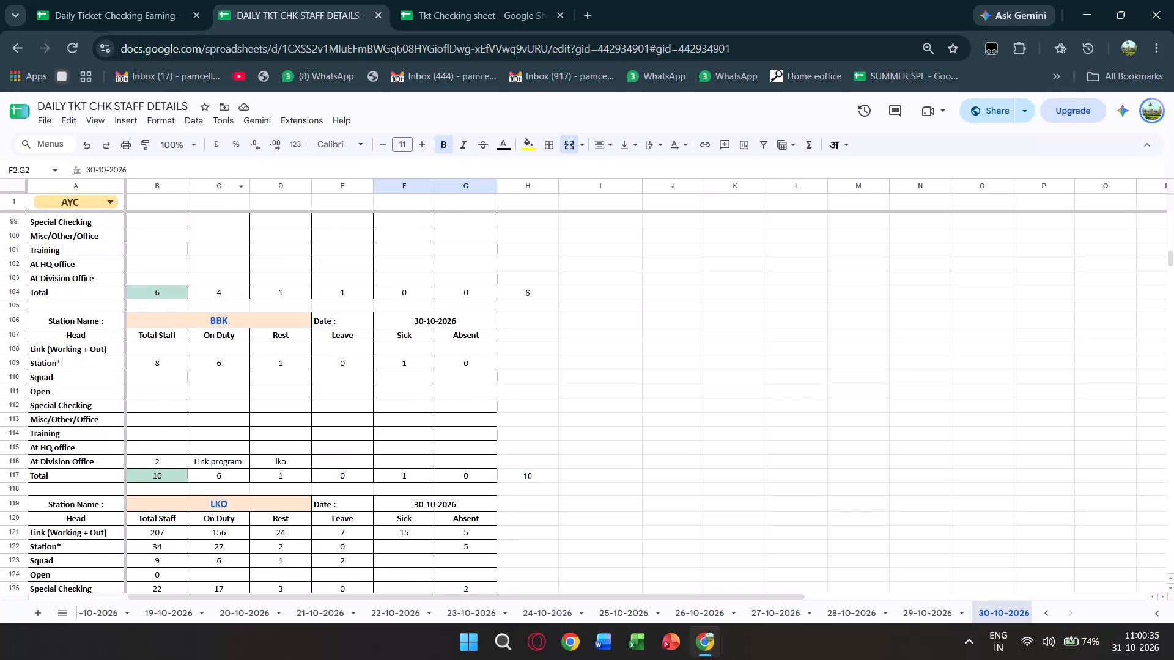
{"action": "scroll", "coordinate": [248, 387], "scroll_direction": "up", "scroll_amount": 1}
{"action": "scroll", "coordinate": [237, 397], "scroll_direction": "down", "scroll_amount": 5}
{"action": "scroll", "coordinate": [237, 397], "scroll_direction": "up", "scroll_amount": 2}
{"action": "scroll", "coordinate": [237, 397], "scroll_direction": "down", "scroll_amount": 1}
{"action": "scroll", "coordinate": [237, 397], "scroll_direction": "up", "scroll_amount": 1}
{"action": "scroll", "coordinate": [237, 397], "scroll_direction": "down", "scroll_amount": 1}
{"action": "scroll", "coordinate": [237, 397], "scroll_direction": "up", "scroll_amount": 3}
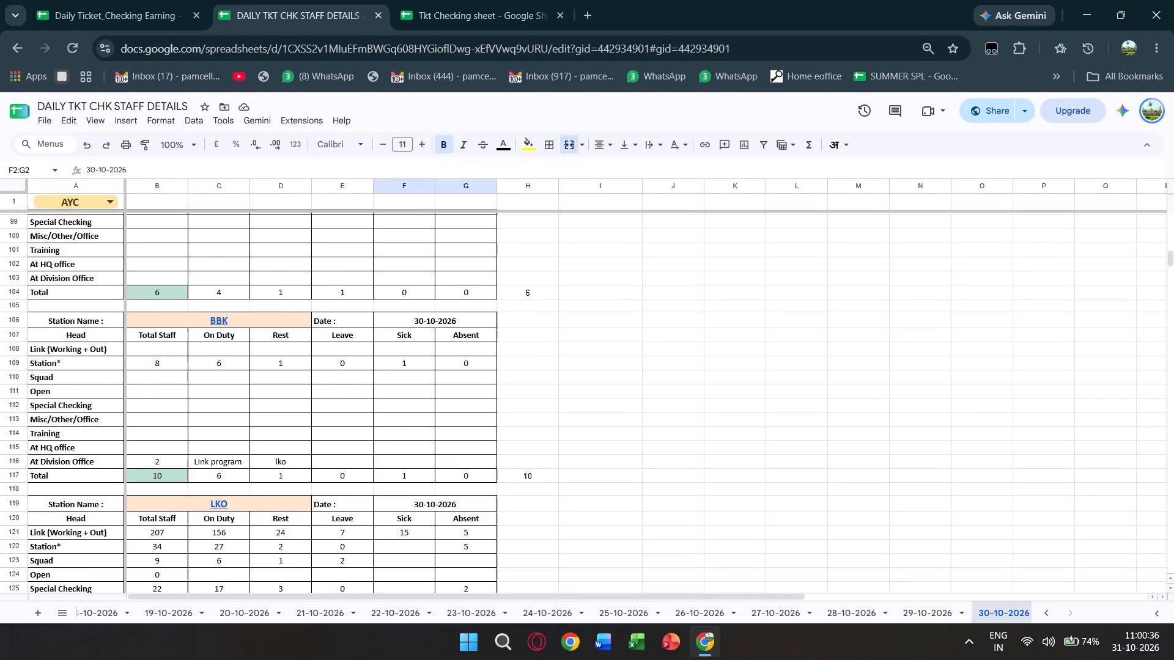
Find the MBDP block in the 30-10-2026 staff details and open its linked MBDP STN spreadsheet.
{"action": "scroll", "coordinate": [237, 397], "scroll_direction": "up", "scroll_amount": 4}
{"action": "scroll", "coordinate": [237, 397], "scroll_direction": "down", "scroll_amount": 1}
{"action": "scroll", "coordinate": [237, 397], "scroll_direction": "up", "scroll_amount": 4}
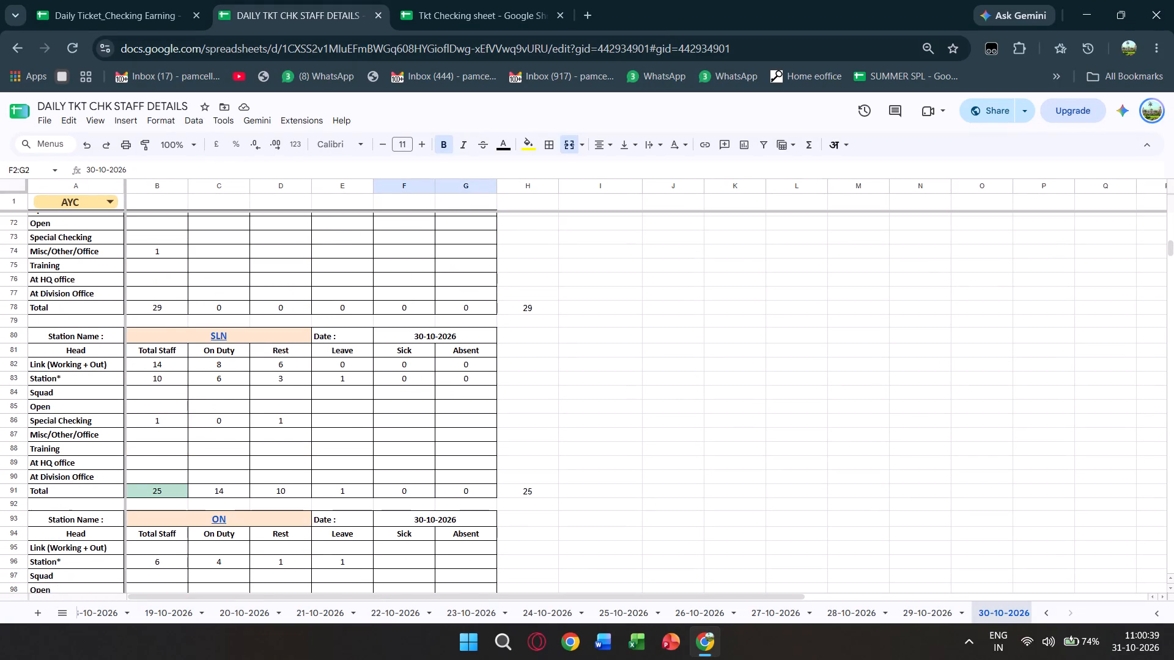
{"action": "scroll", "coordinate": [237, 397], "scroll_direction": "up", "scroll_amount": 2}
{"action": "scroll", "coordinate": [237, 405], "scroll_direction": "down", "scroll_amount": 2}
{"action": "left_click", "coordinate": [216, 304]}
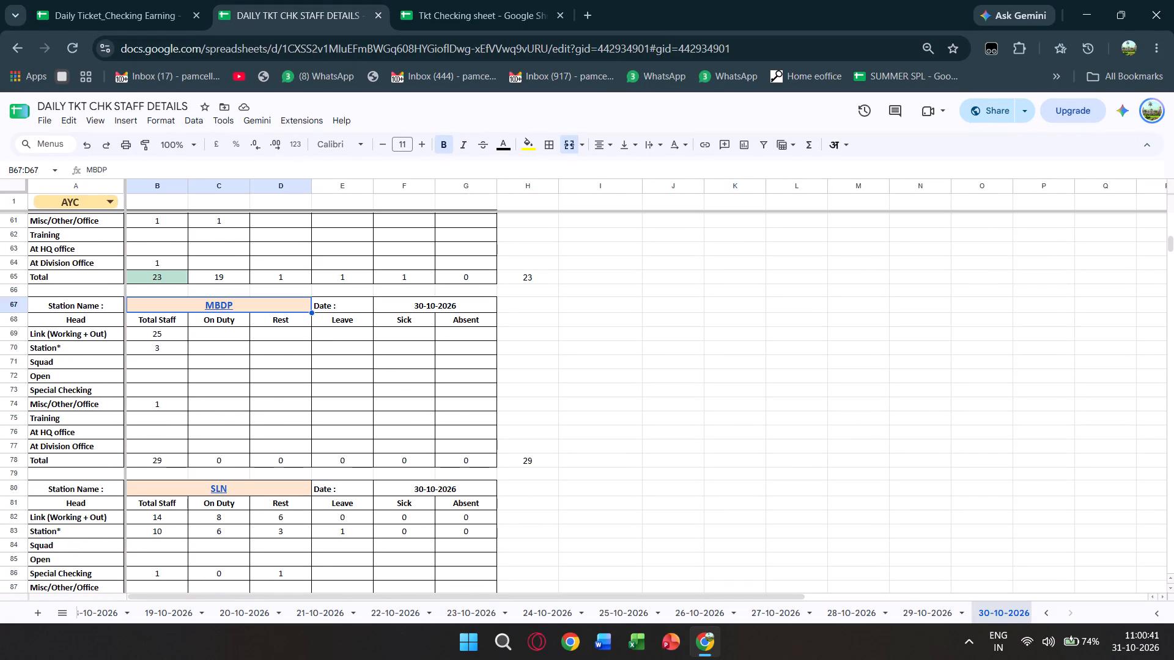
{"action": "left_click", "coordinate": [220, 326]}
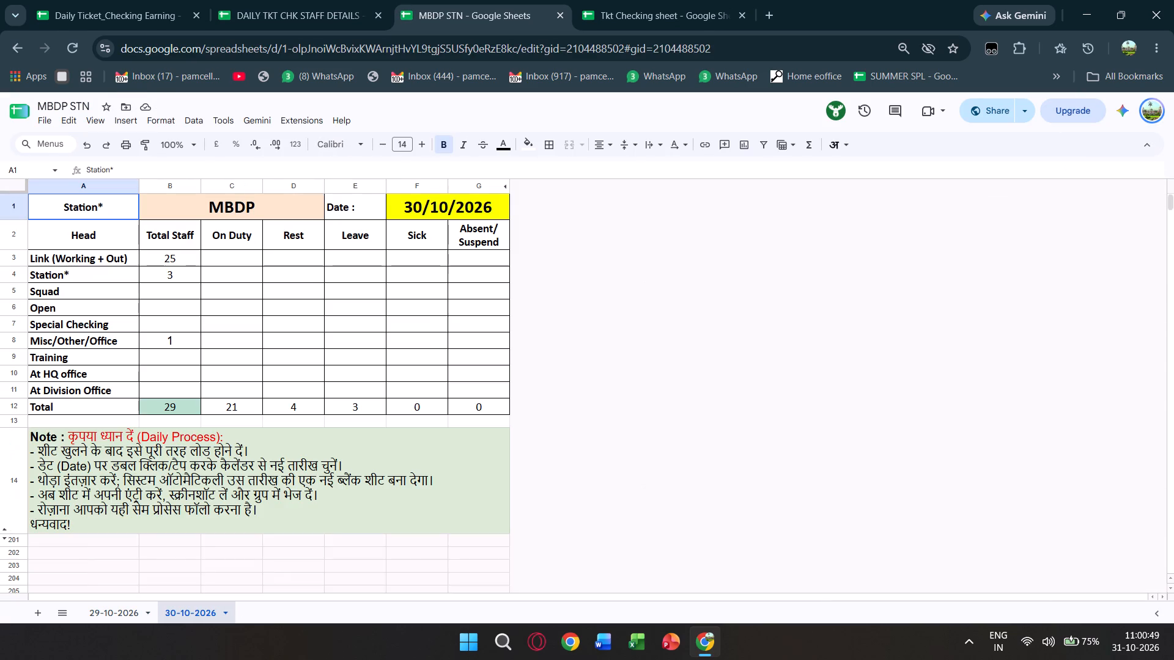
Hide the 29-10-2026 sheet in the MBDP STN spreadsheet.
{"action": "left_click", "coordinate": [111, 618]}
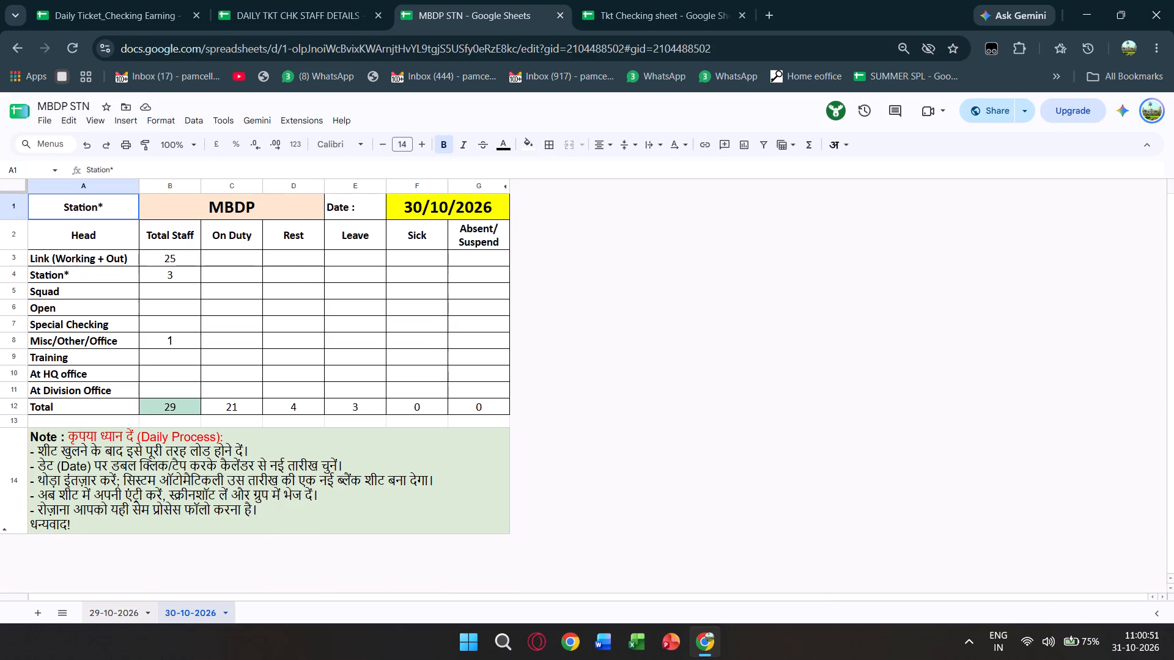
{"action": "left_click", "coordinate": [193, 607]}
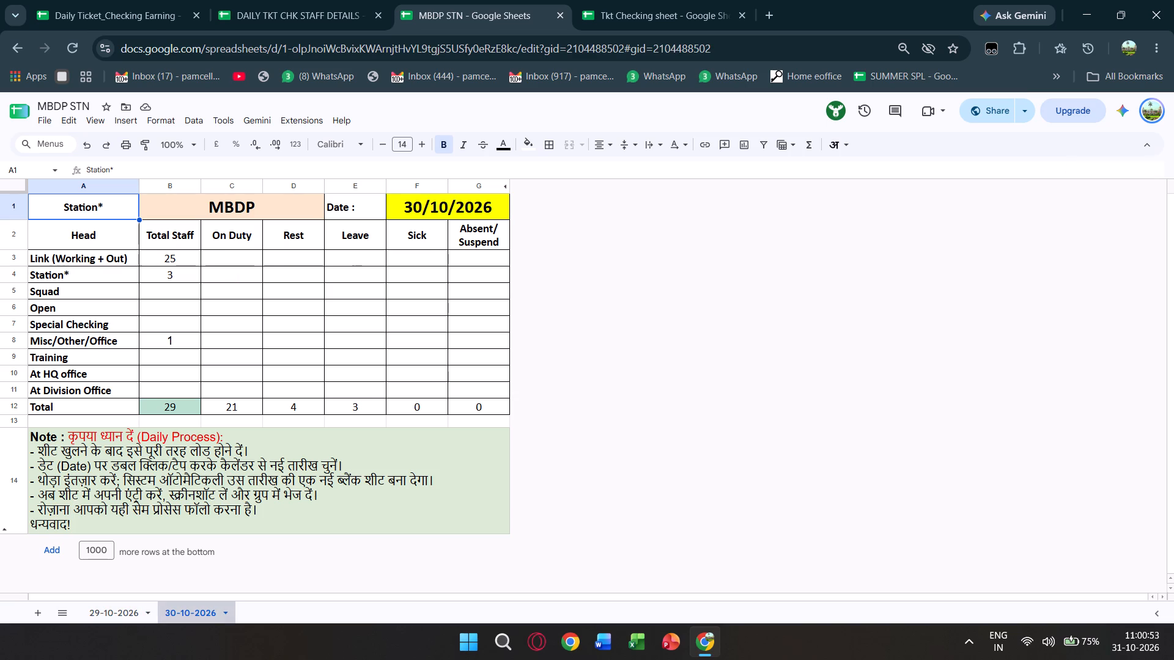
{"action": "left_click", "coordinate": [146, 614]}
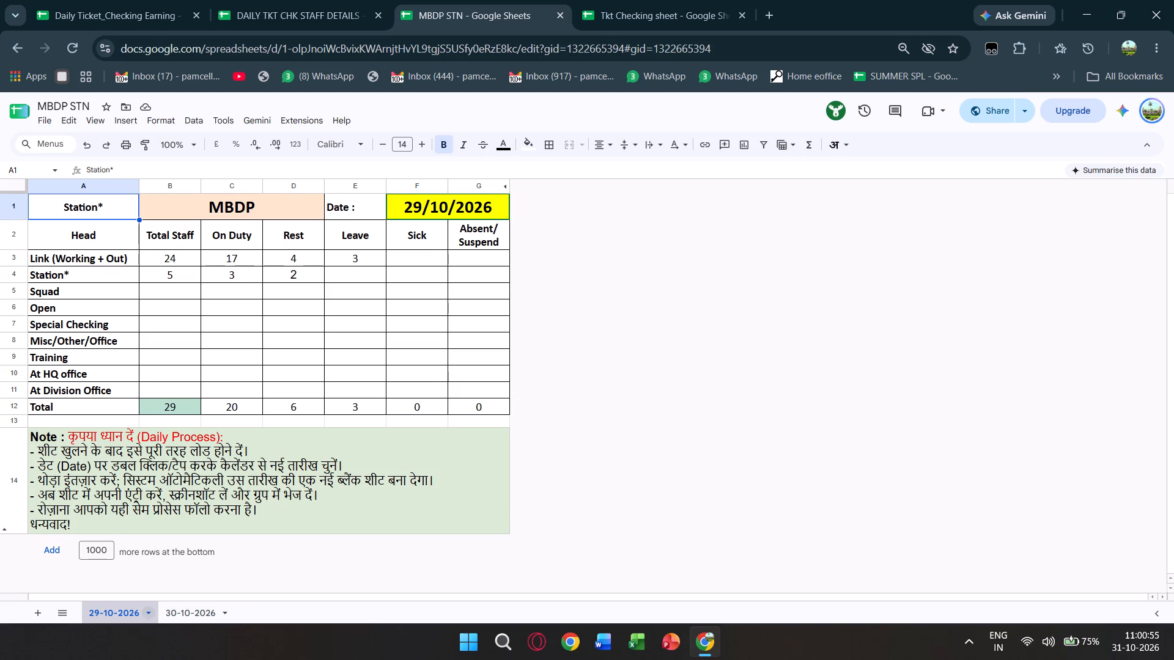
{"action": "left_click", "coordinate": [146, 614]}
{"action": "left_click", "coordinate": [110, 519]}
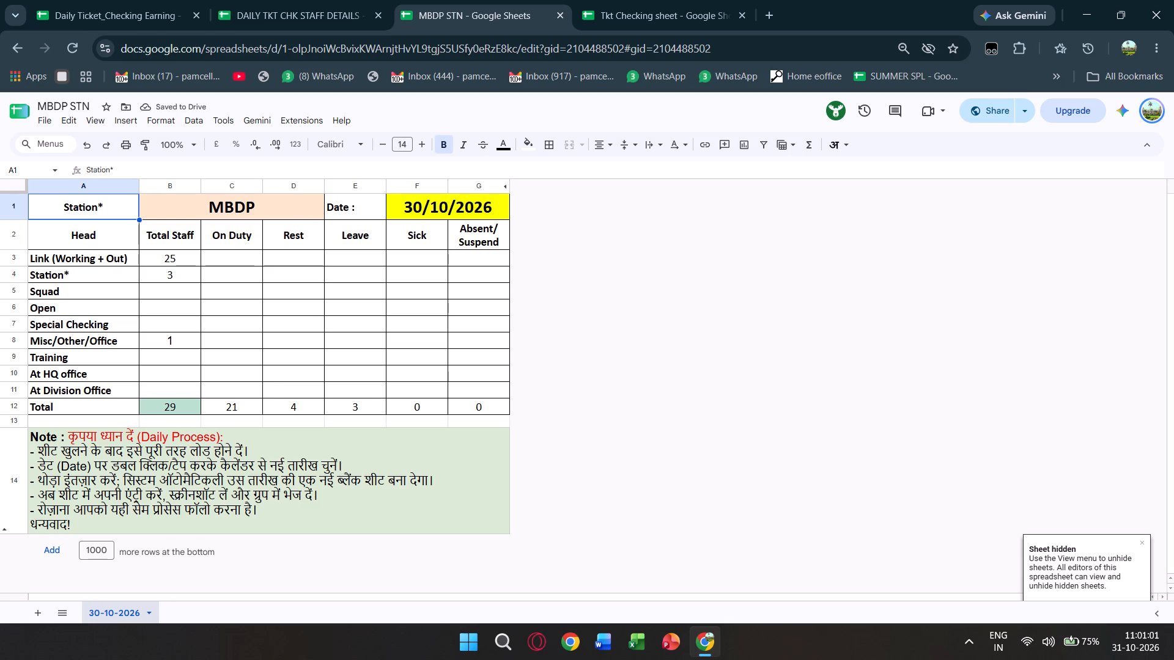
Apply the dd-mm-yyyy number format to the date cell in the header of the MBDP 30-10-2026 sheet.
{"action": "left_click", "coordinate": [421, 213]}
{"action": "left_click", "coordinate": [169, 120]}
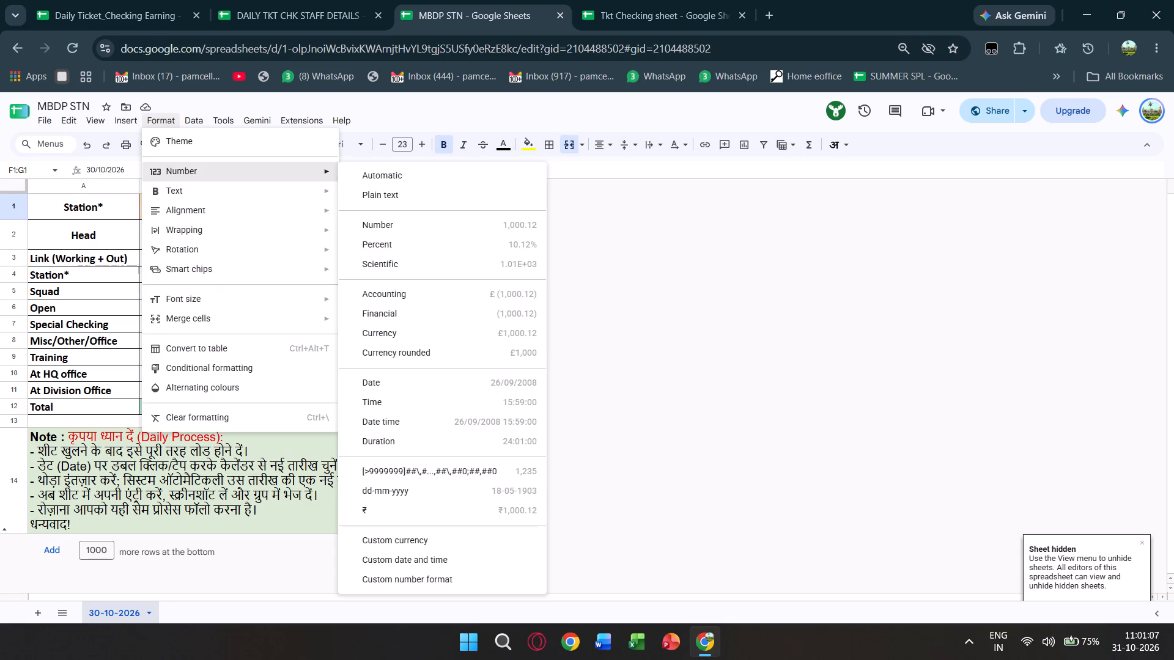
{"action": "left_click", "coordinate": [425, 496]}
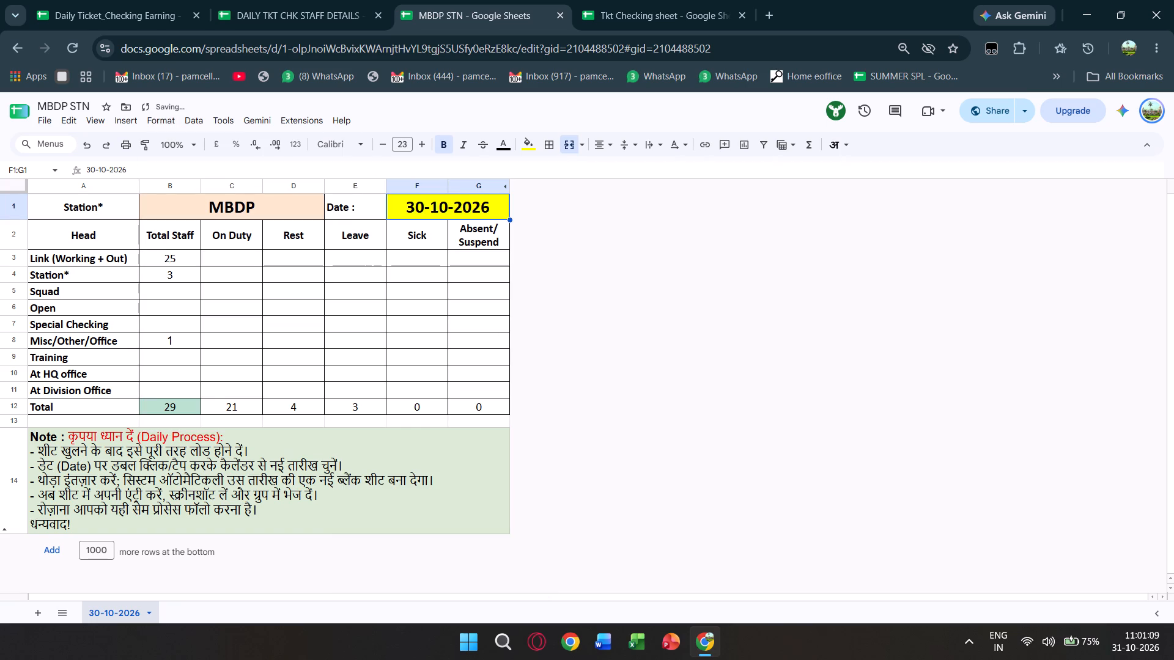
{"action": "left_click", "coordinate": [733, 302]}
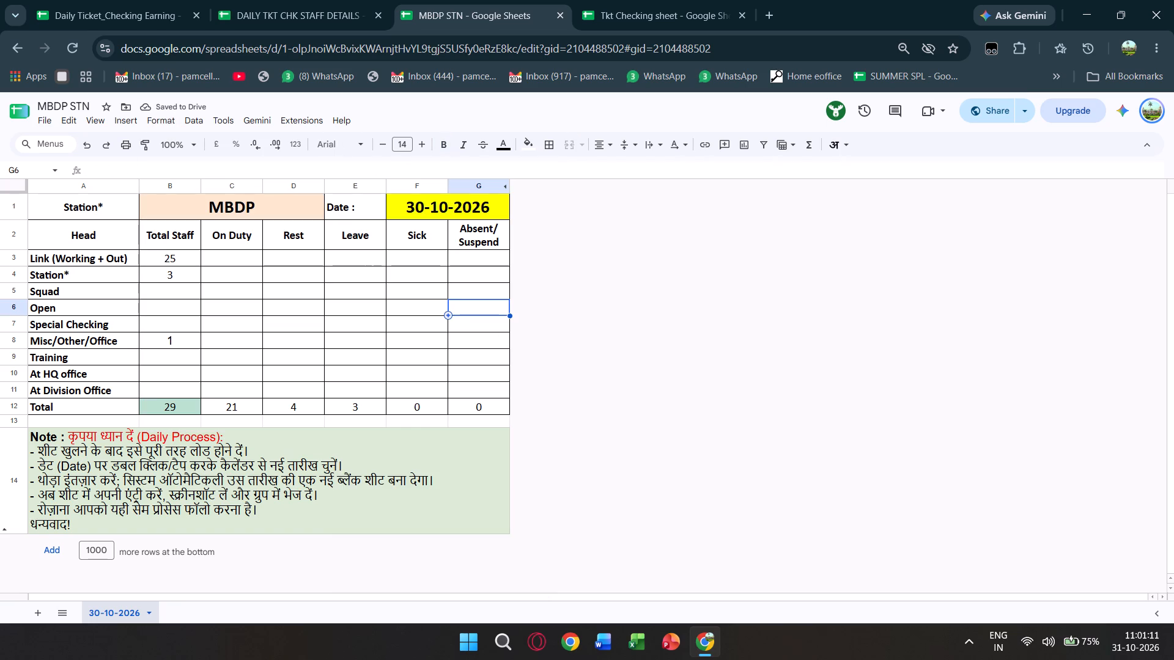
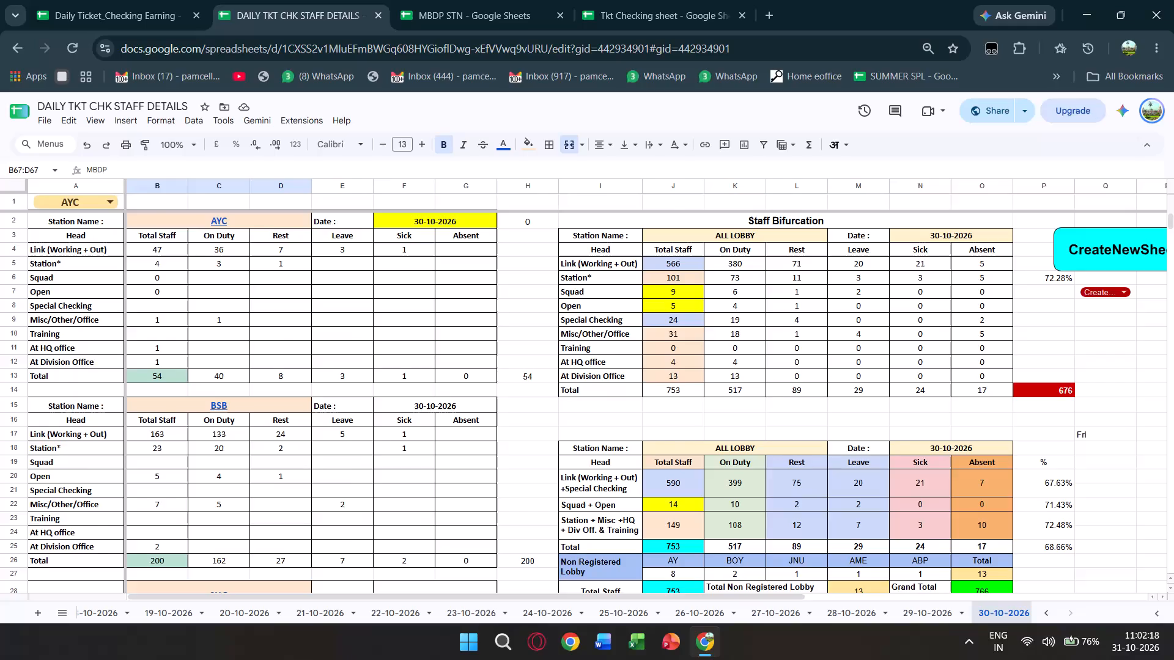
Find the PYGS block in the 30-10-2026 staff details and open its linked PYGS STN spreadsheet.
{"action": "scroll", "coordinate": [434, 379], "scroll_direction": "down", "scroll_amount": 2}
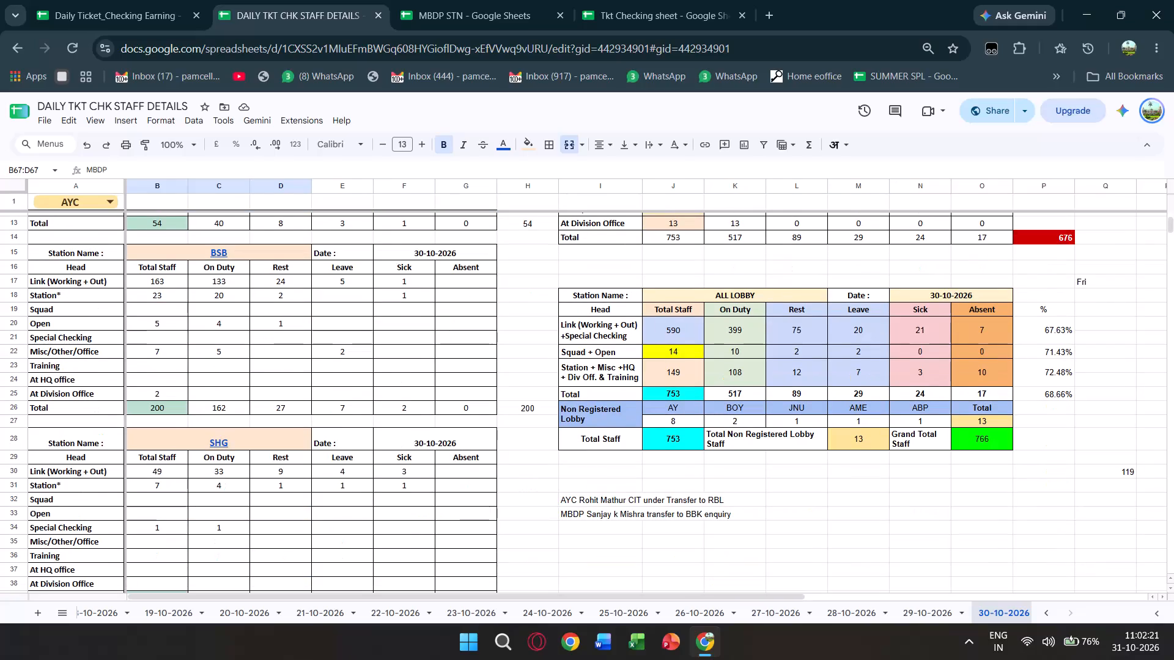
{"action": "scroll", "coordinate": [434, 379], "scroll_direction": "down", "scroll_amount": 2}
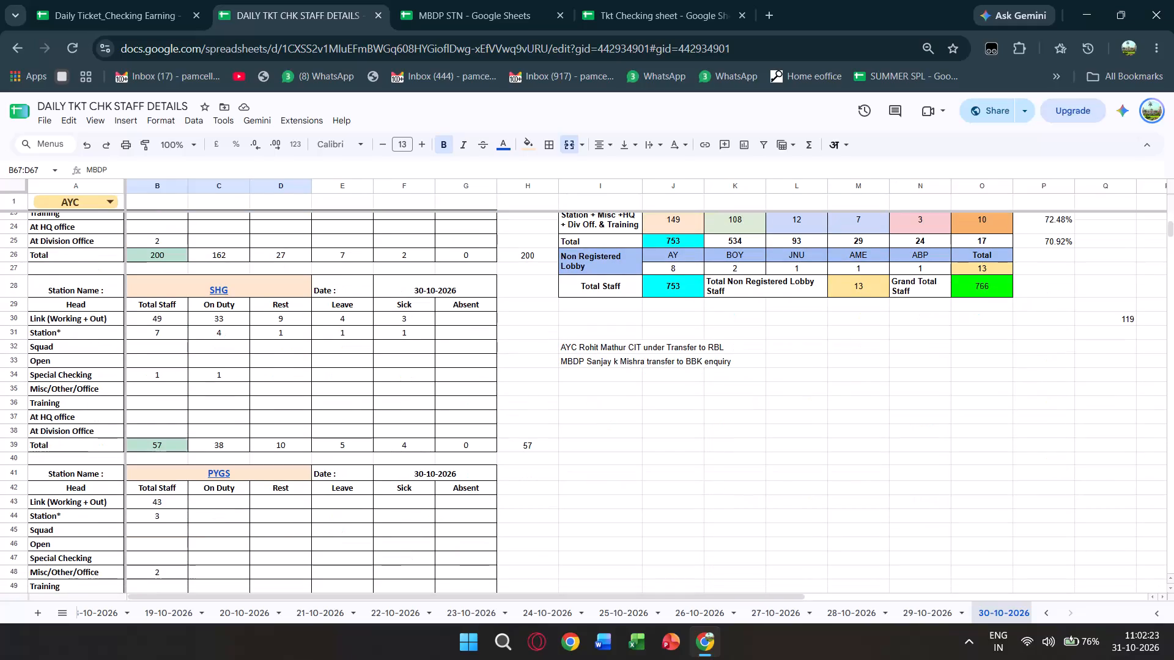
{"action": "scroll", "coordinate": [434, 379], "scroll_direction": "down", "scroll_amount": 2}
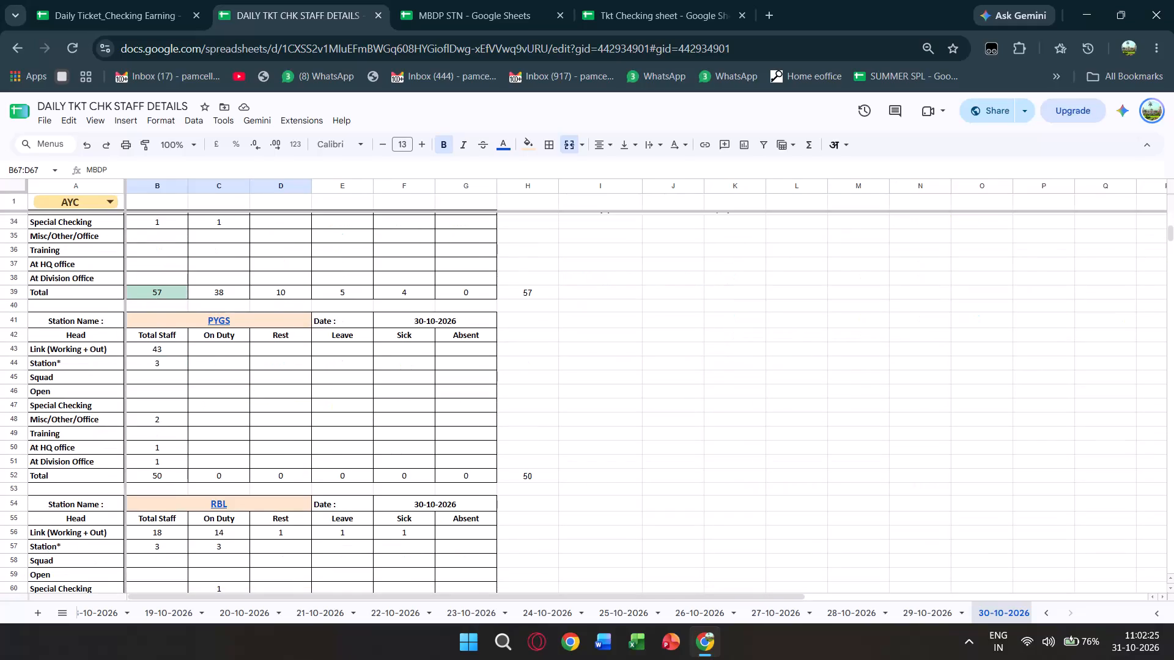
{"action": "left_click", "coordinate": [220, 318]}
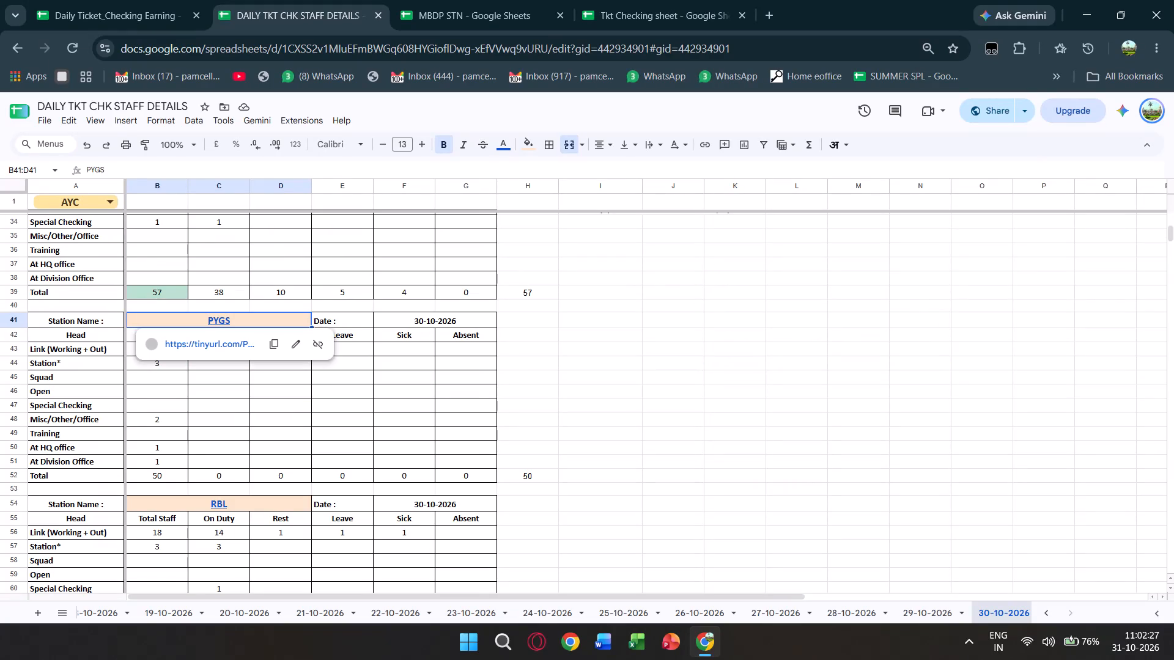
{"action": "left_click", "coordinate": [222, 343]}
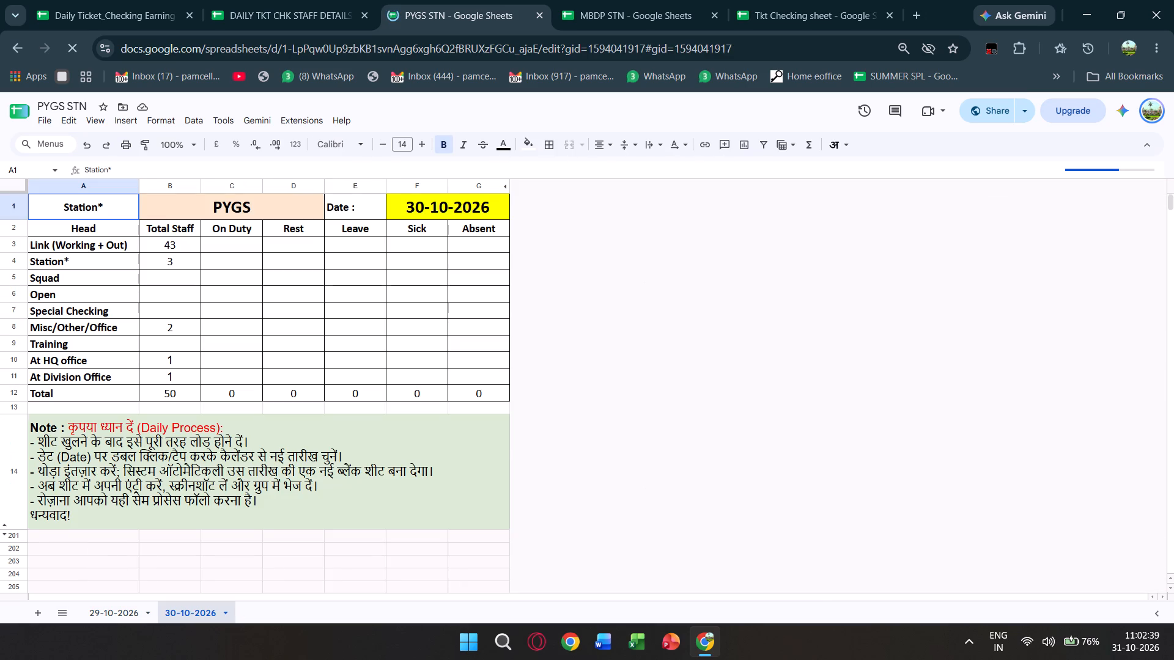
Open the 29-10-2026 sheet in the PYGS STN spreadsheet.
{"action": "left_click", "coordinate": [113, 616]}
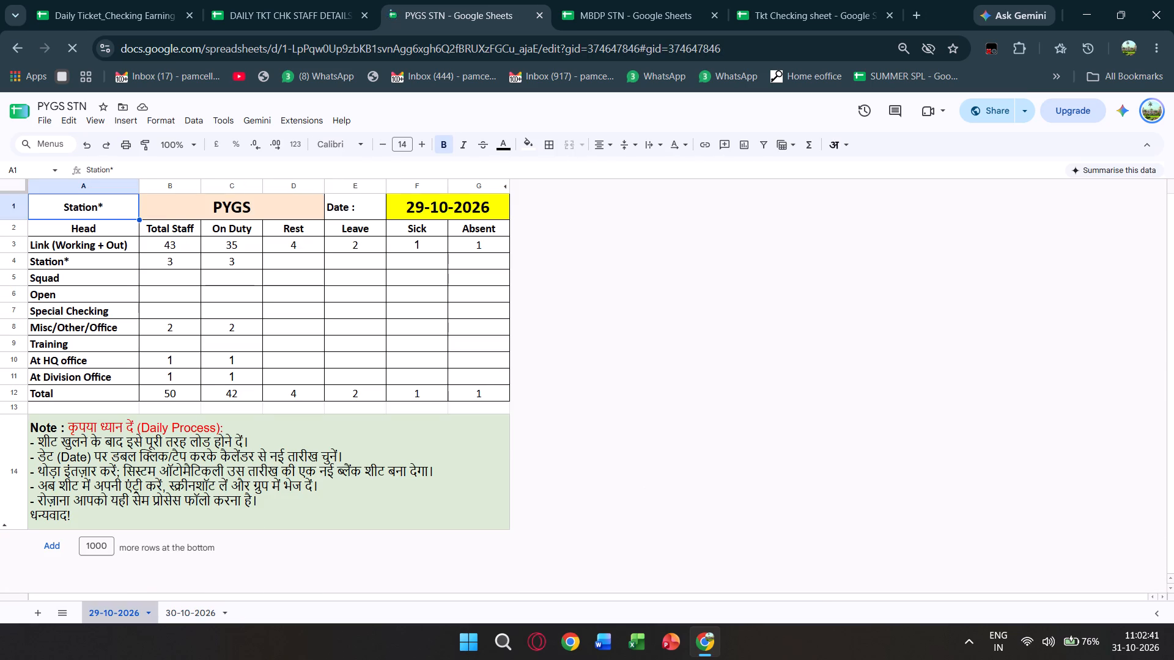
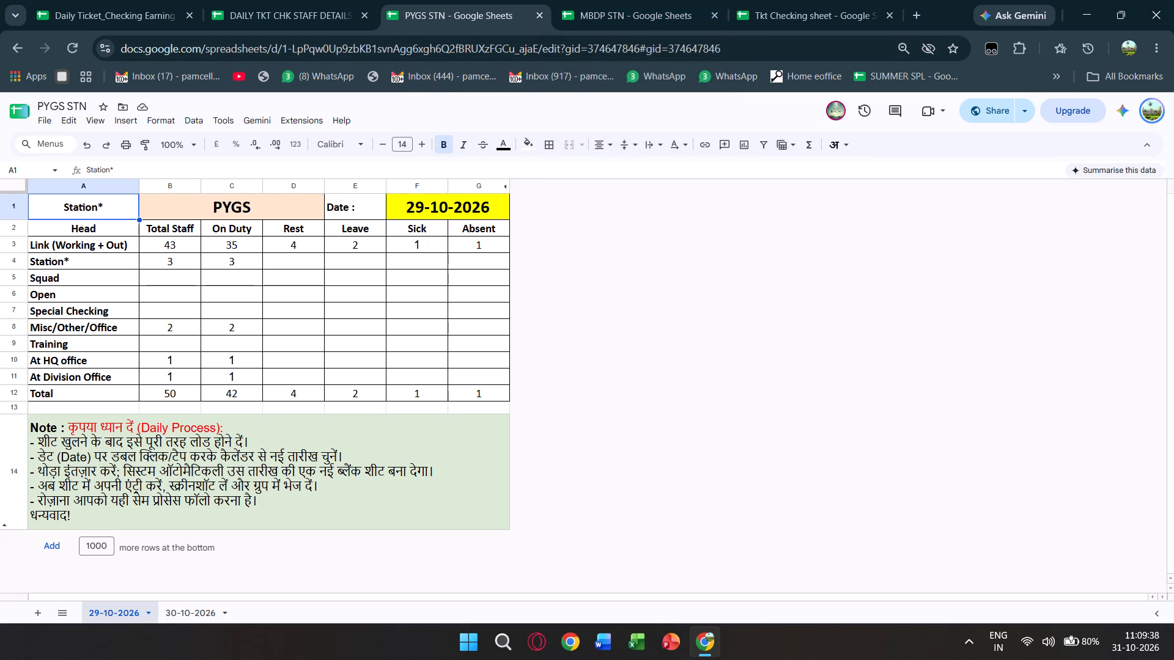
Copy the duty figures C3:G11 from the 29-10-2026 PYGS sheet into the same cells of the 30-10-2026 sheet, and close the spreadsheet.
{"action": "left_click_drag", "start_coordinate": [242, 246], "coordinate": [468, 383]}
{"action": "key", "text": "ctrl+c"}
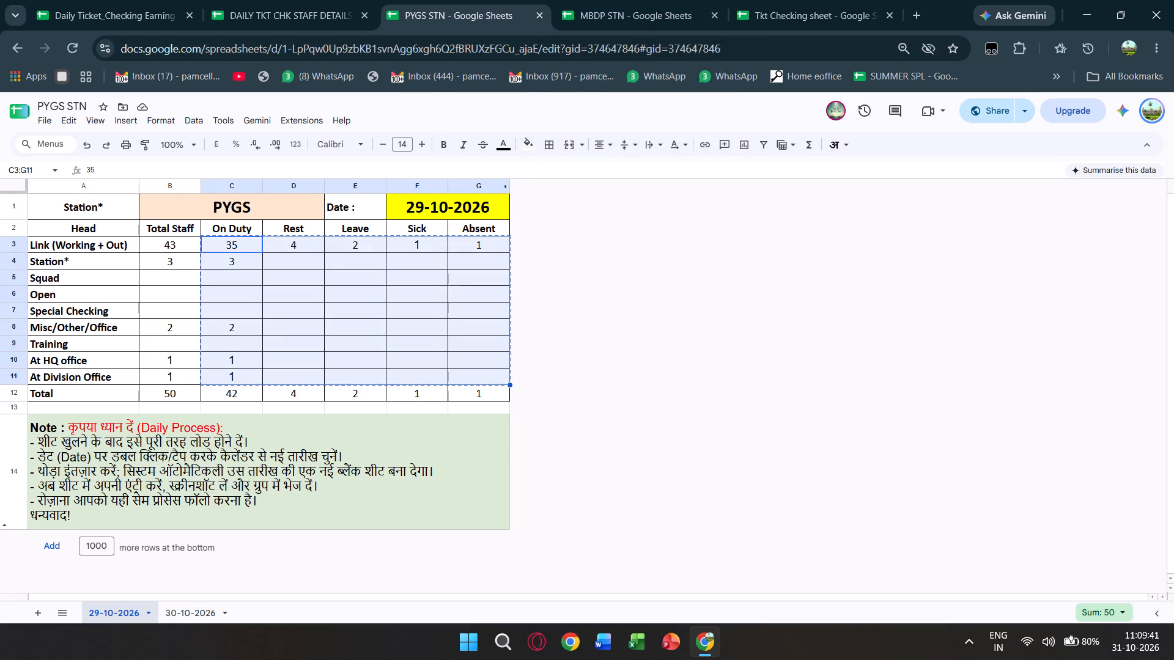
{"action": "left_click", "coordinate": [184, 615]}
{"action": "left_click", "coordinate": [245, 244]}
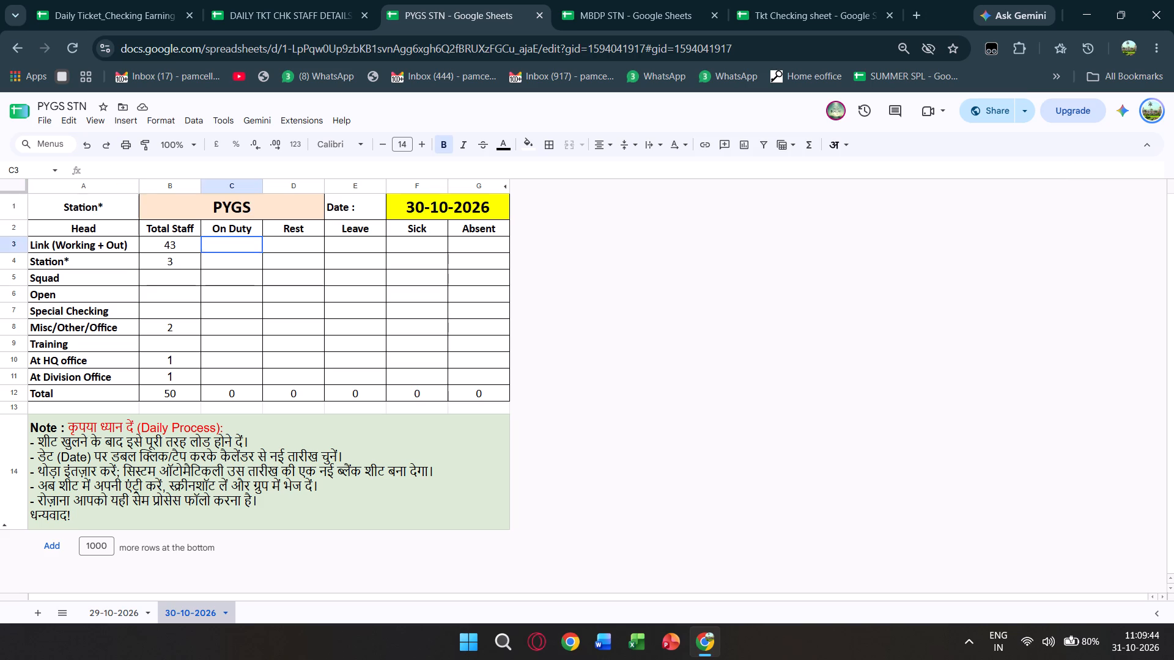
{"action": "key", "text": "ctrl+v"}
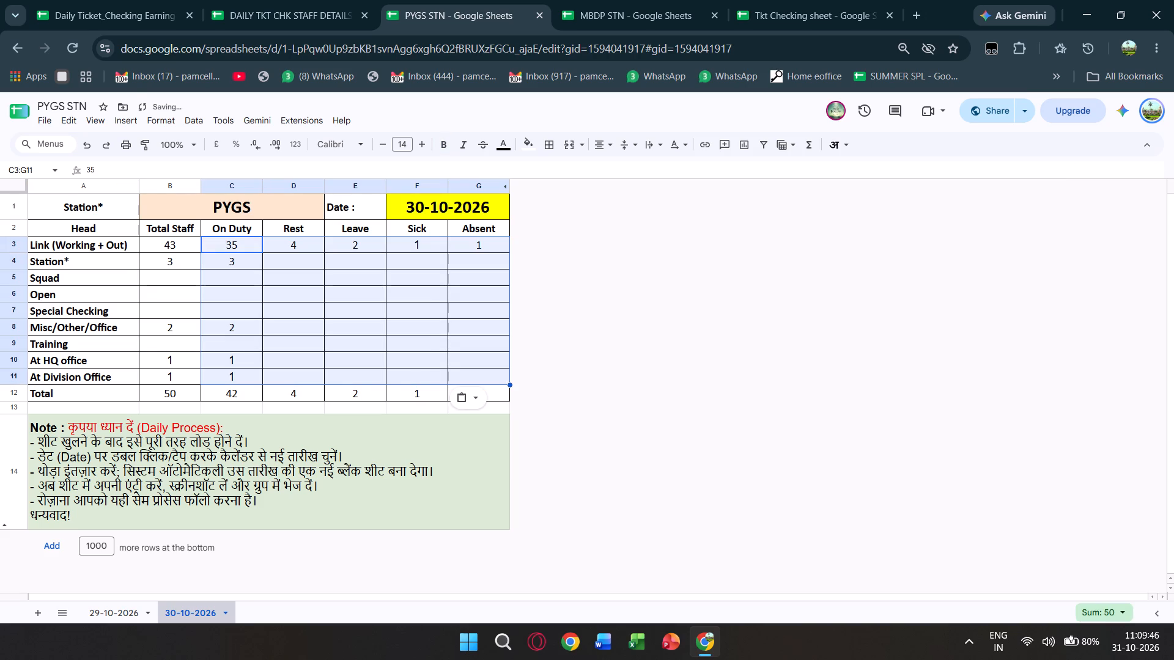
{"action": "left_click", "coordinate": [589, 305]}
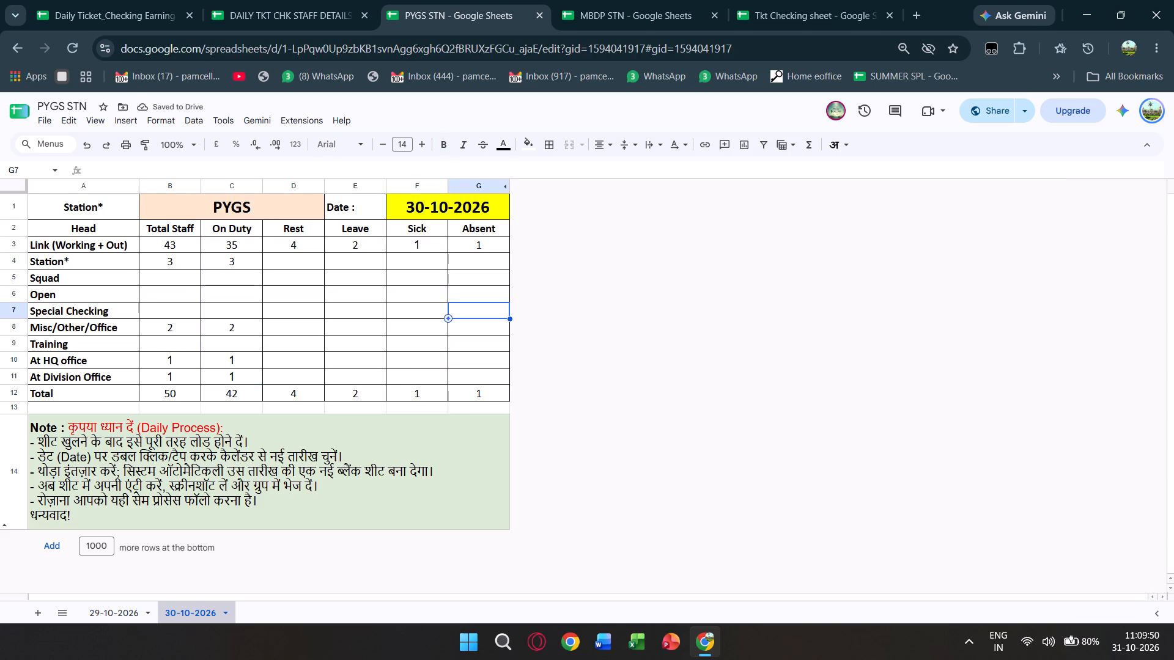
{"action": "left_click", "coordinate": [540, 16]}
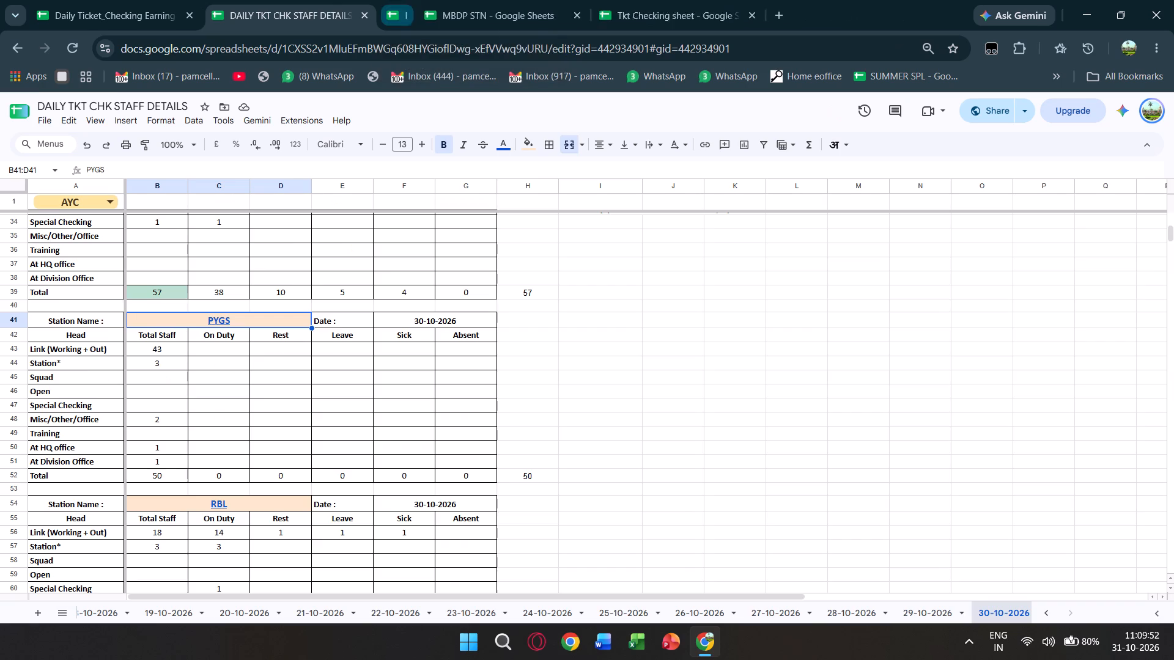
Check the PYGS and MBDP blocks in the 30-10-2026 staff details, comparing MBDP with its own station sheet.
{"action": "left_click", "coordinate": [484, 21]}
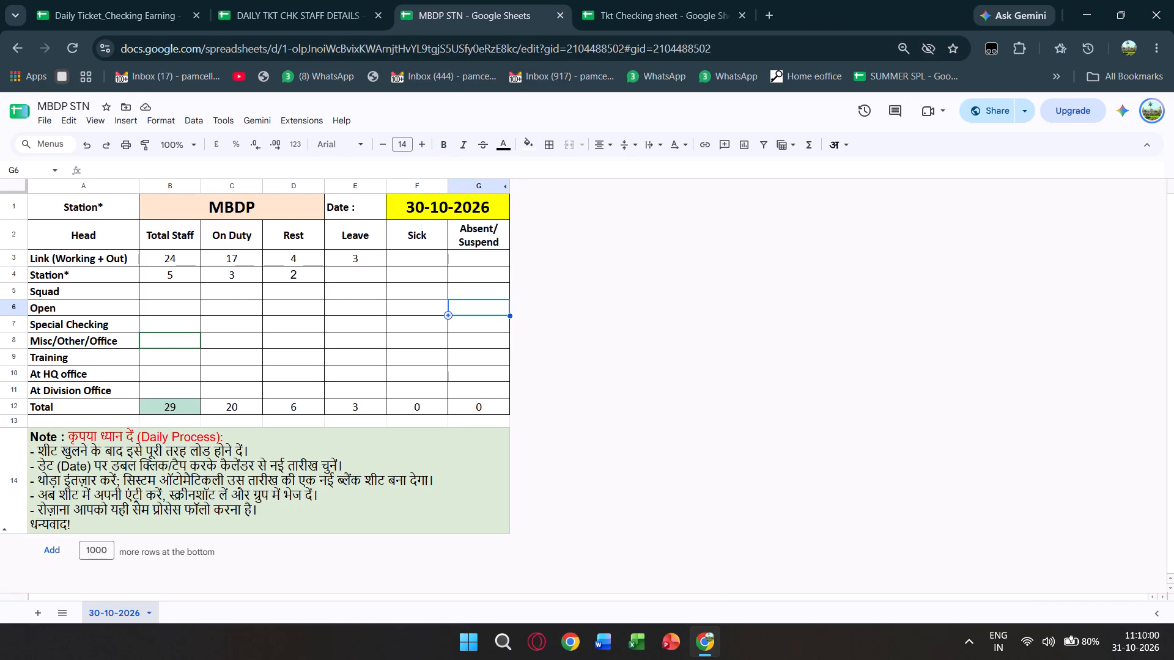
{"action": "left_click", "coordinate": [319, 10]}
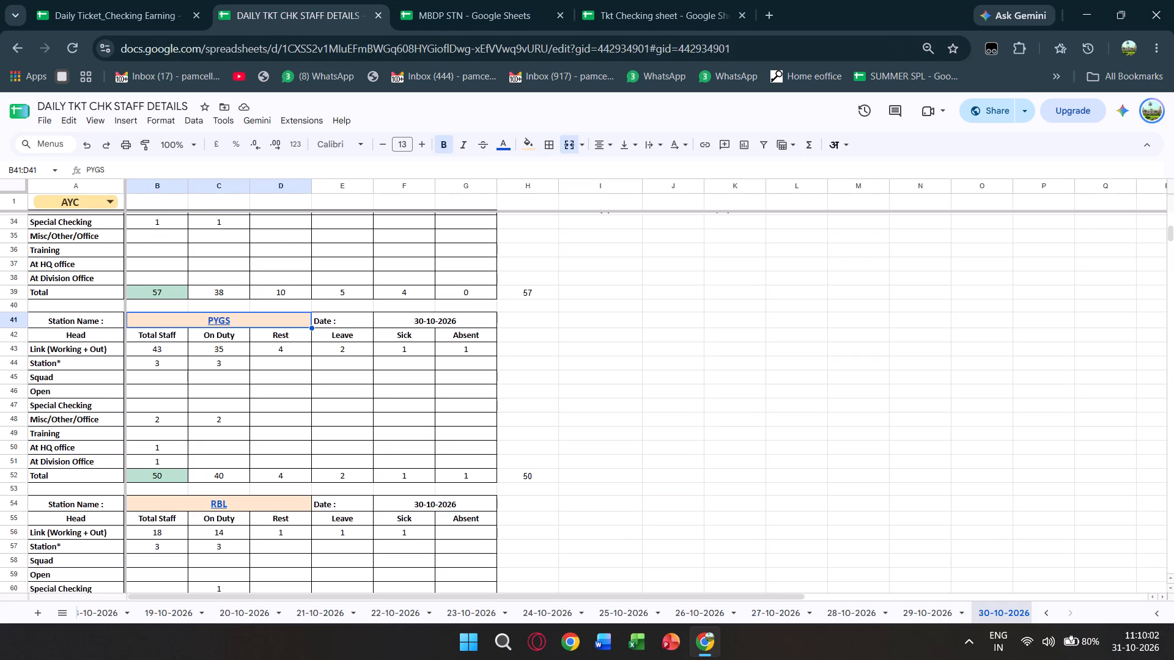
{"action": "scroll", "coordinate": [718, 369], "scroll_direction": "down", "scroll_amount": 2}
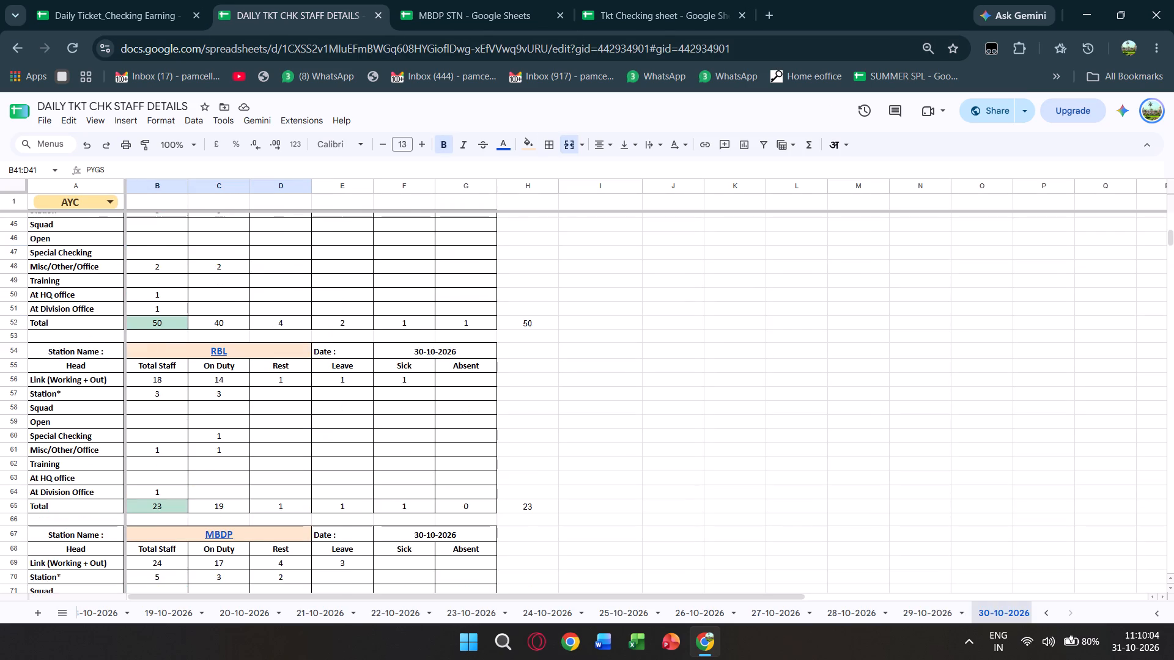
{"action": "scroll", "coordinate": [719, 368], "scroll_direction": "down", "scroll_amount": 2}
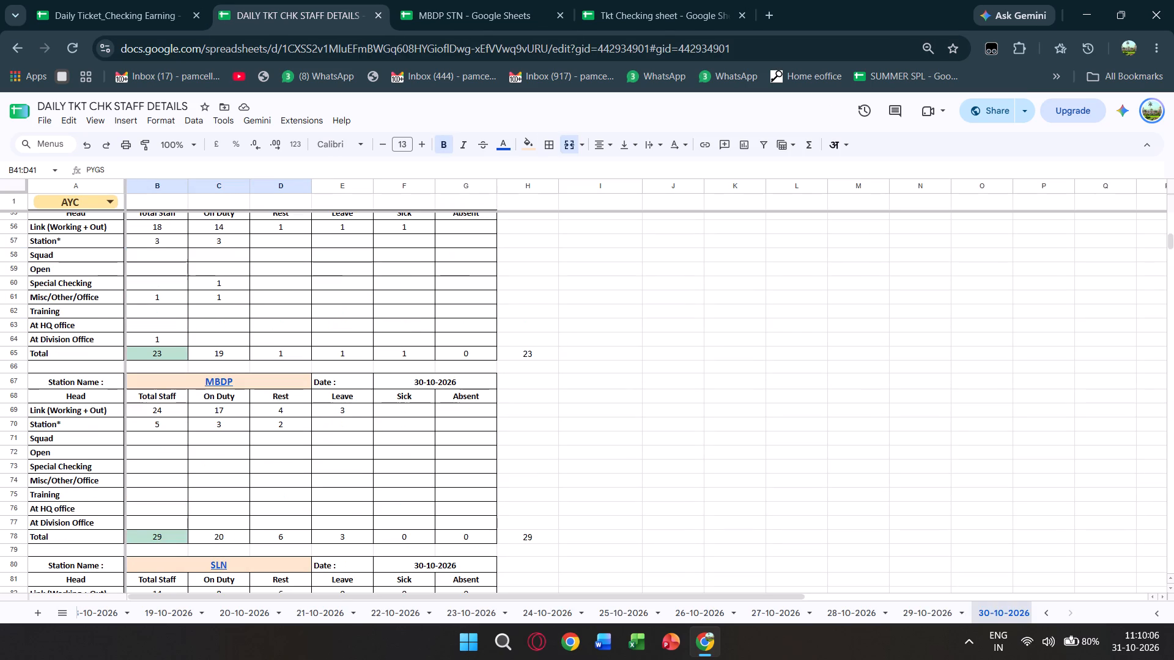
{"action": "left_click", "coordinate": [520, 16]}
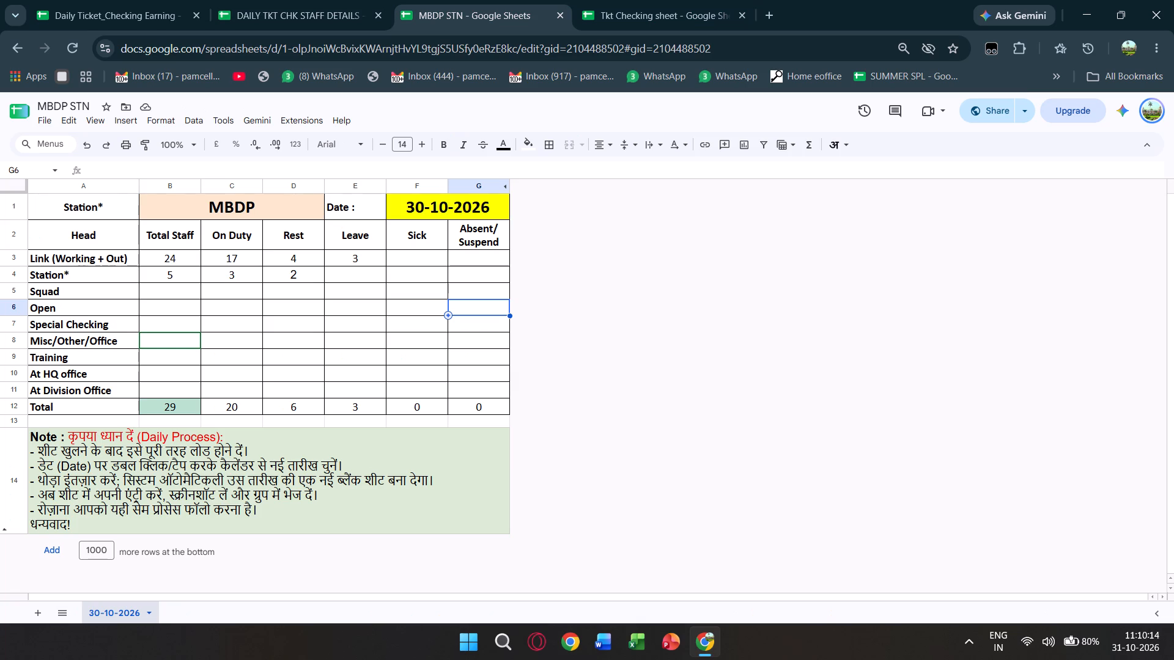
{"action": "left_click", "coordinate": [349, 15]}
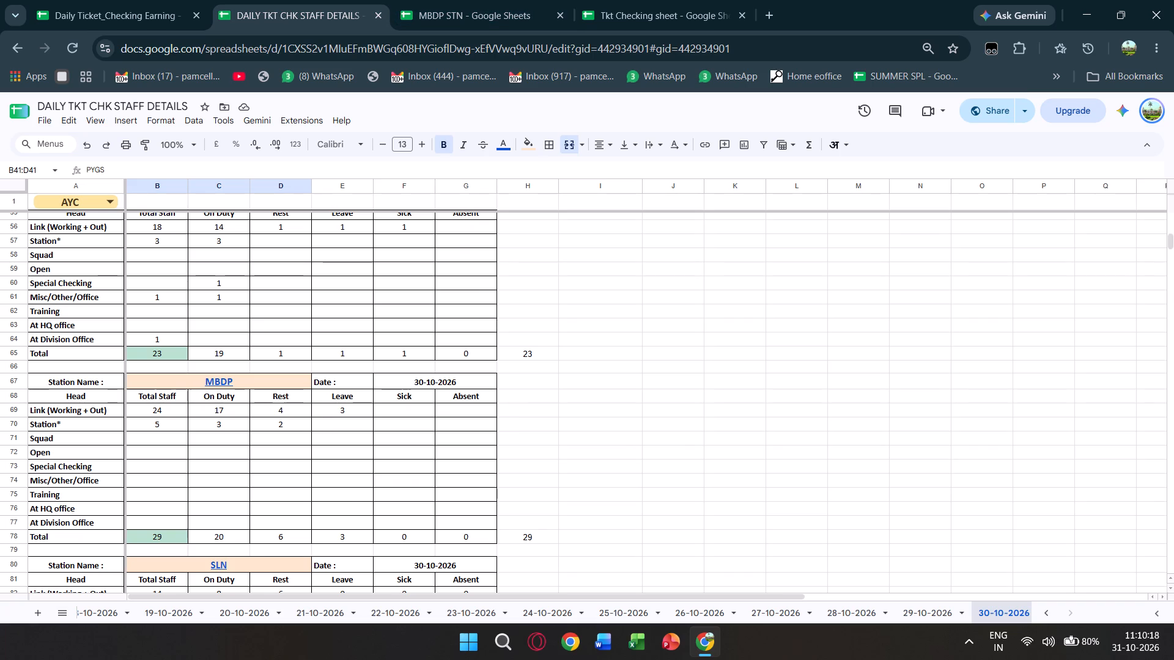
Reopen the PYGS STN spreadsheet linked in the staff details, hide its 29-10-2026 sheet and close it.
{"action": "scroll", "coordinate": [230, 389], "scroll_direction": "up", "scroll_amount": 5}
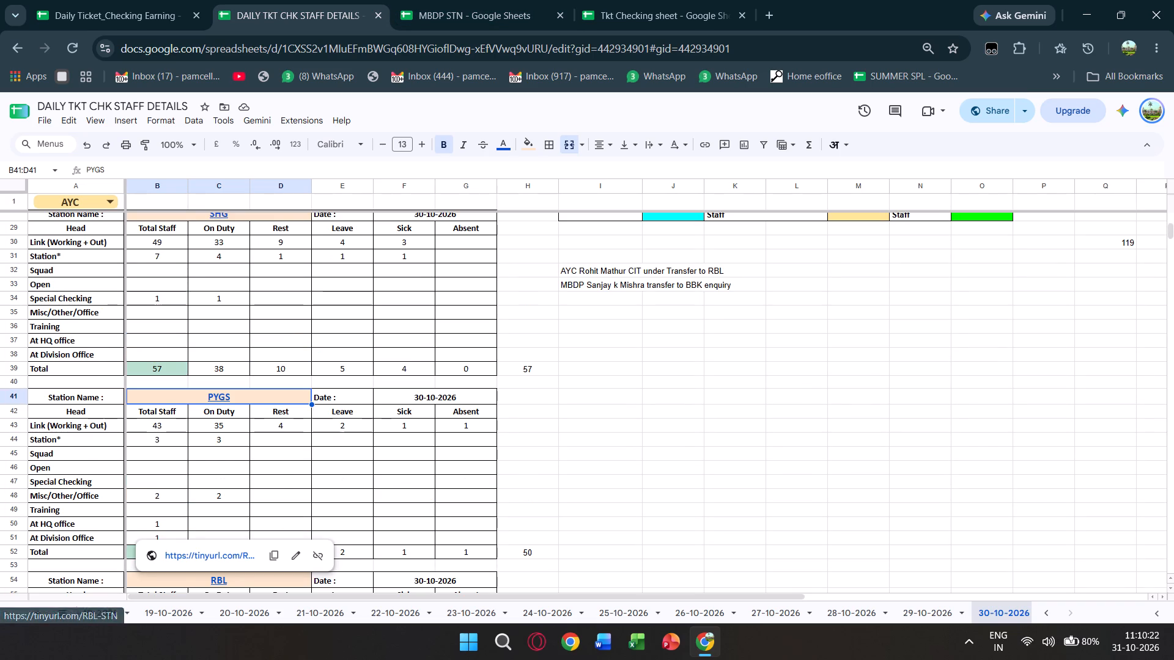
{"action": "left_click", "coordinate": [213, 399]}
{"action": "left_click", "coordinate": [213, 419]}
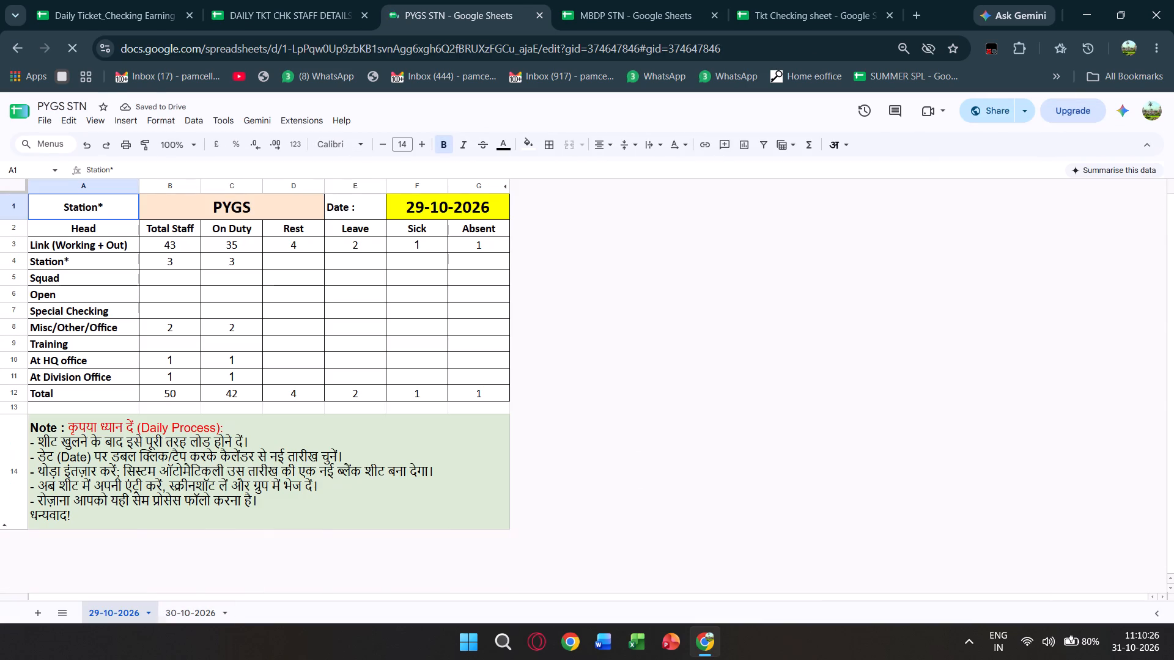
{"action": "left_click", "coordinate": [148, 615]}
{"action": "left_click", "coordinate": [116, 522]}
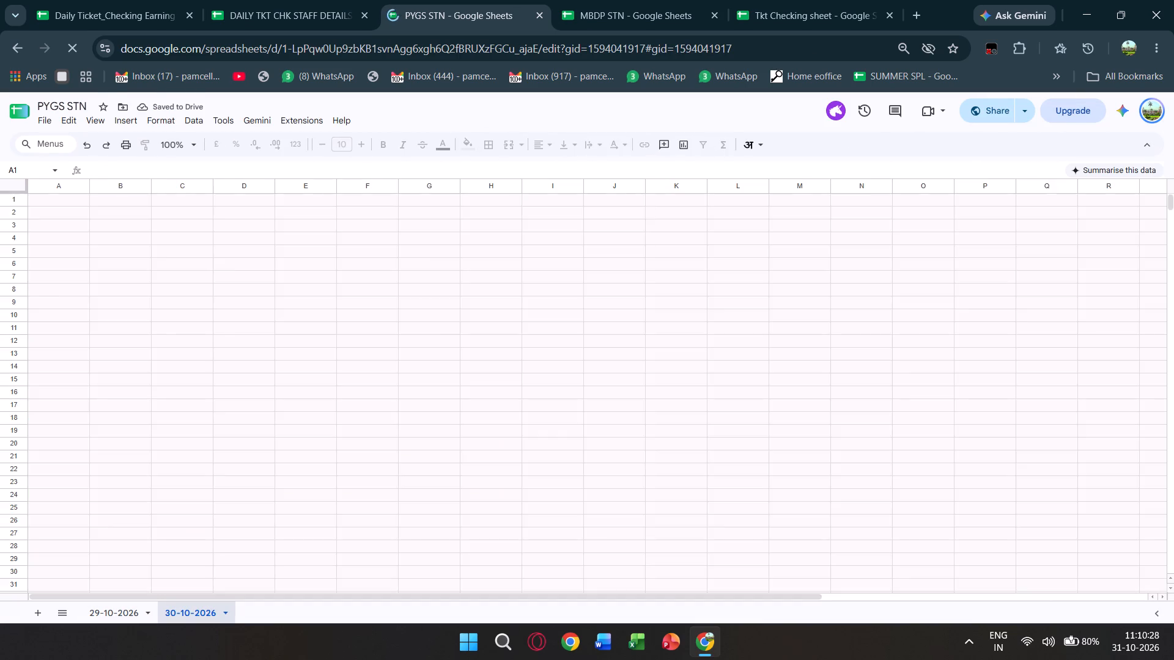
{"action": "left_click", "coordinate": [145, 615]}
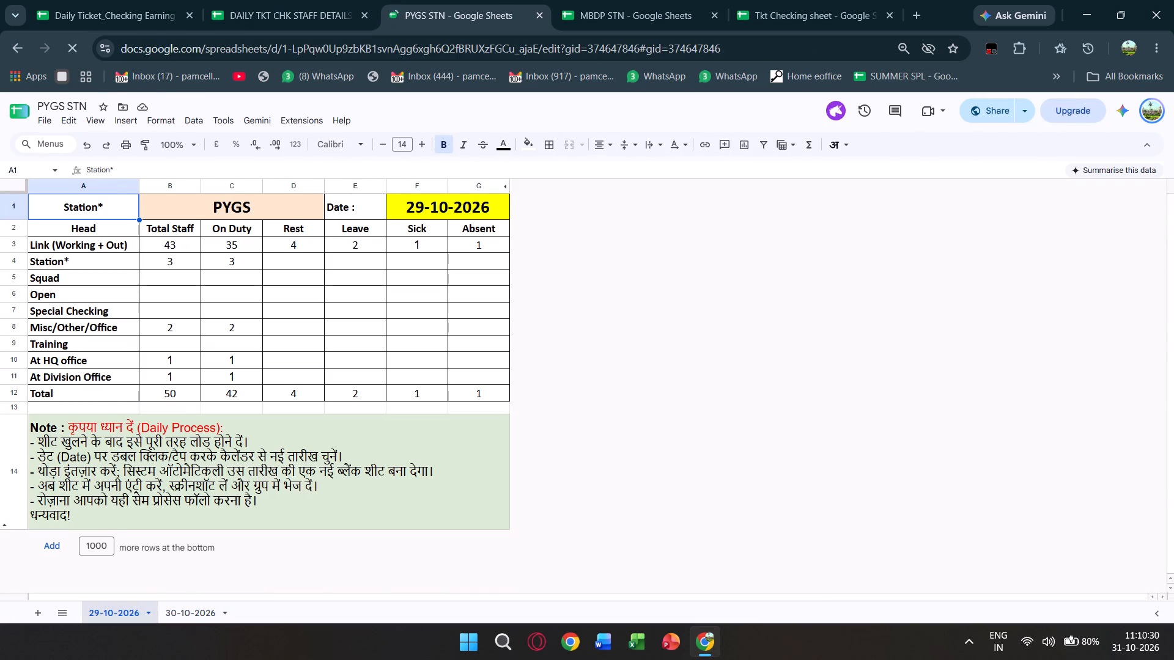
{"action": "left_click", "coordinate": [149, 615]}
{"action": "left_click", "coordinate": [123, 519]}
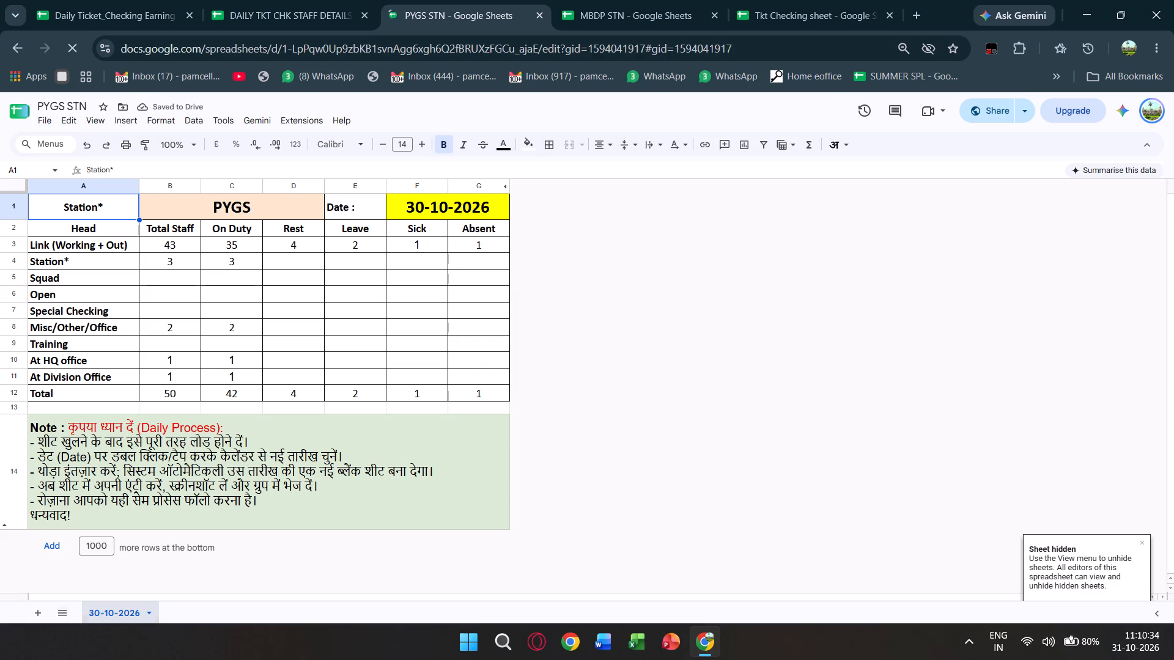
{"action": "left_click", "coordinate": [58, 612]}
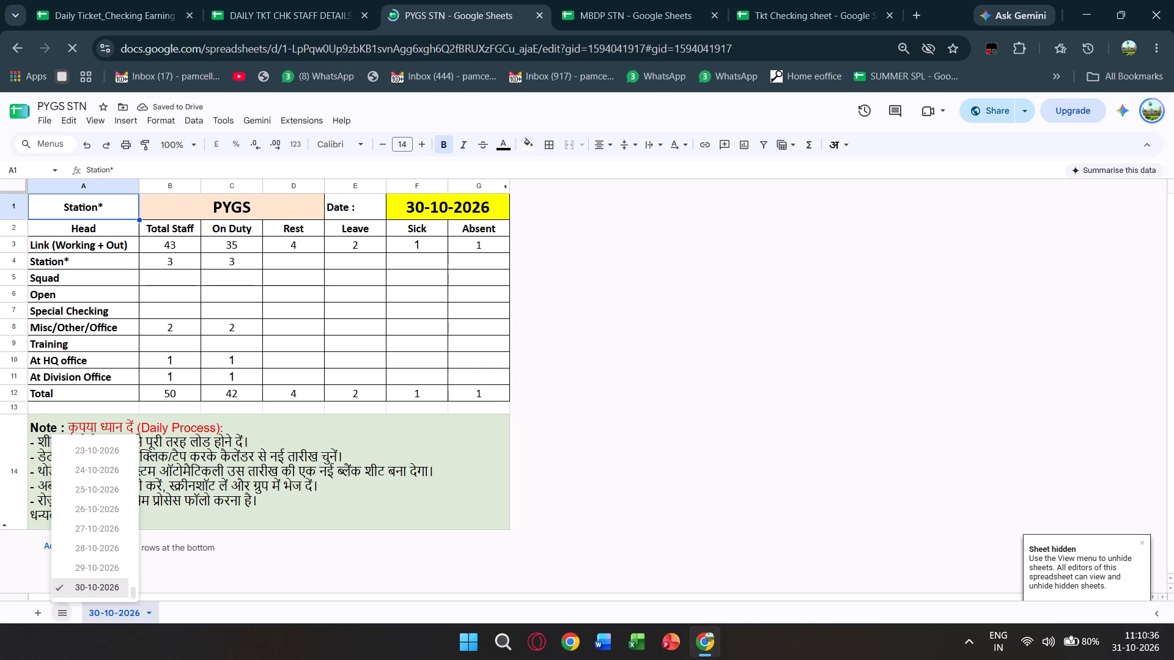
{"action": "left_click", "coordinate": [58, 612]}
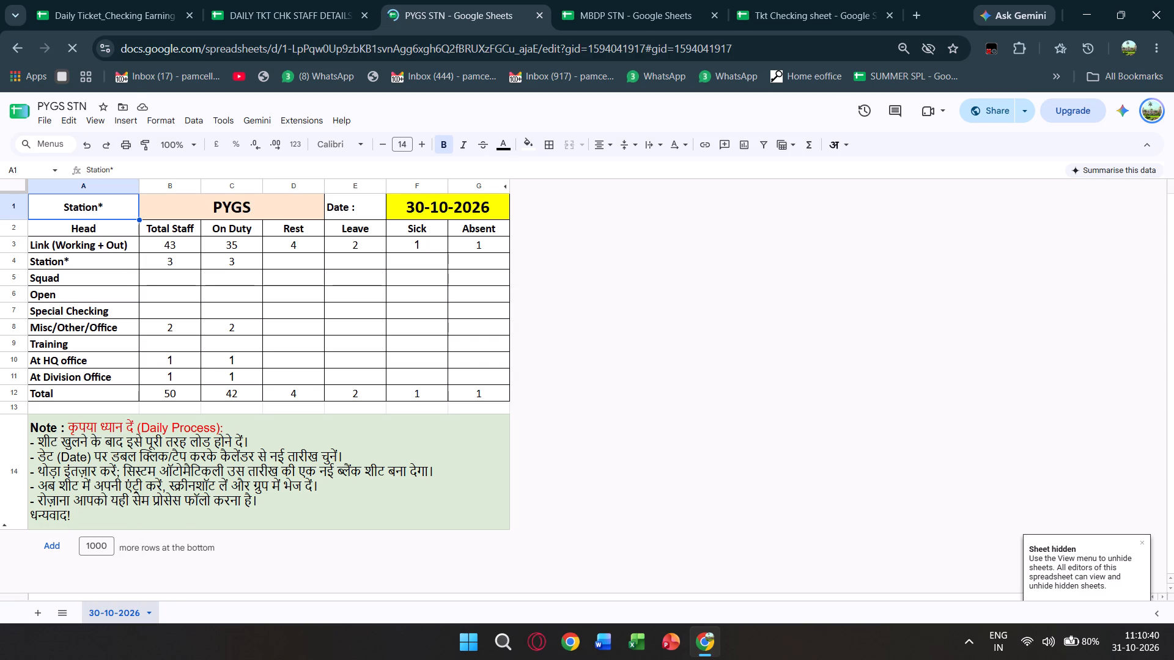
{"action": "left_click", "coordinate": [541, 11]}
Export the Staff Bifurcation range I2:O28 in A4 landscape as Staff Bifurcation.pdf in Downloads, replacing the existing file.
{"action": "scroll", "coordinate": [963, 367], "scroll_direction": "down", "scroll_amount": 2}
{"action": "scroll", "coordinate": [963, 367], "scroll_direction": "up", "scroll_amount": 4}
{"action": "scroll", "coordinate": [963, 367], "scroll_direction": "down", "scroll_amount": 1}
{"action": "scroll", "coordinate": [963, 367], "scroll_direction": "up", "scroll_amount": 8}
{"action": "scroll", "coordinate": [963, 367], "scroll_direction": "down", "scroll_amount": 1}
{"action": "scroll", "coordinate": [963, 367], "scroll_direction": "up", "scroll_amount": 2}
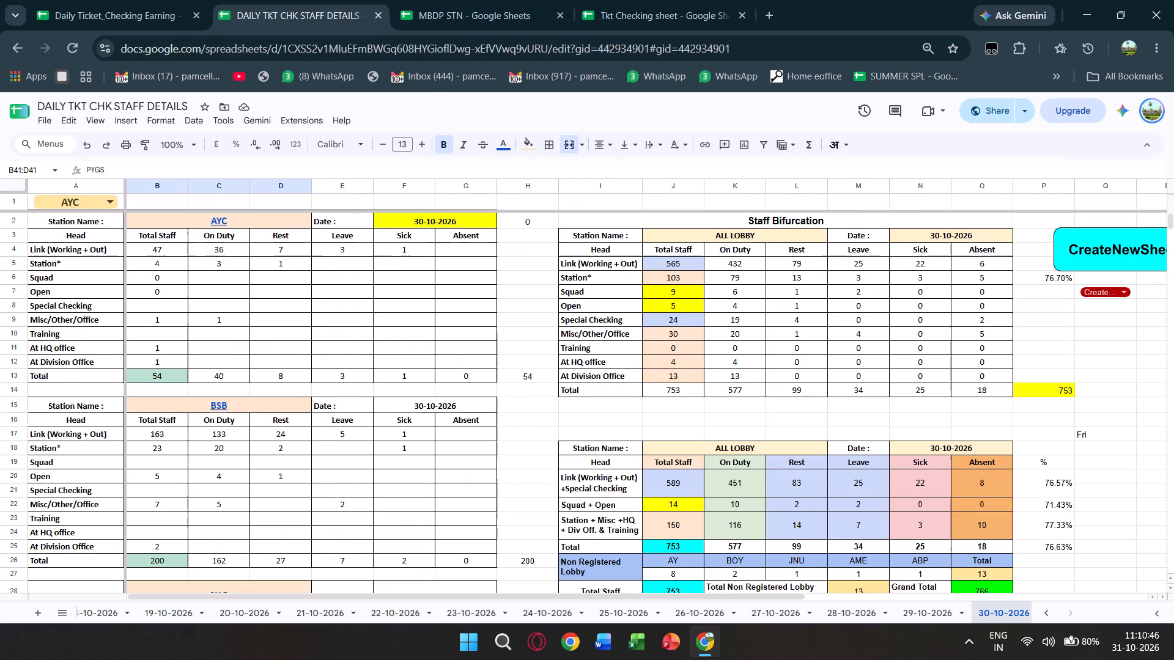
{"action": "left_click", "coordinate": [600, 218]}
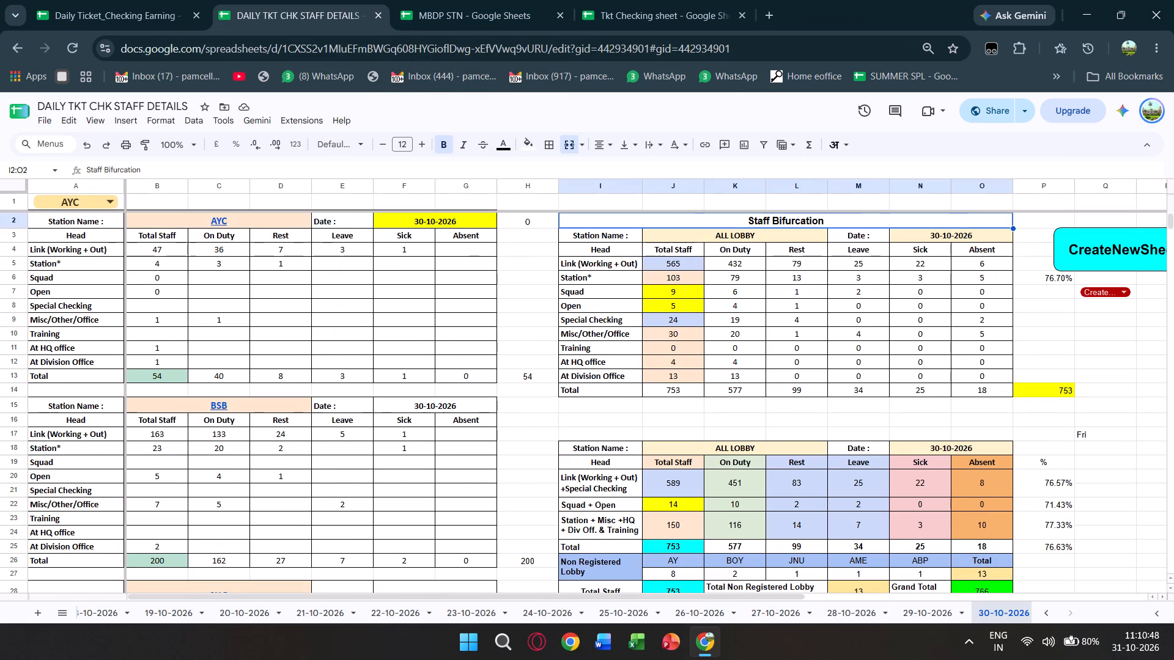
{"action": "scroll", "coordinate": [920, 427], "scroll_direction": "down", "scroll_amount": 1}
{"action": "left_click", "coordinate": [980, 521], "text": "shift"}
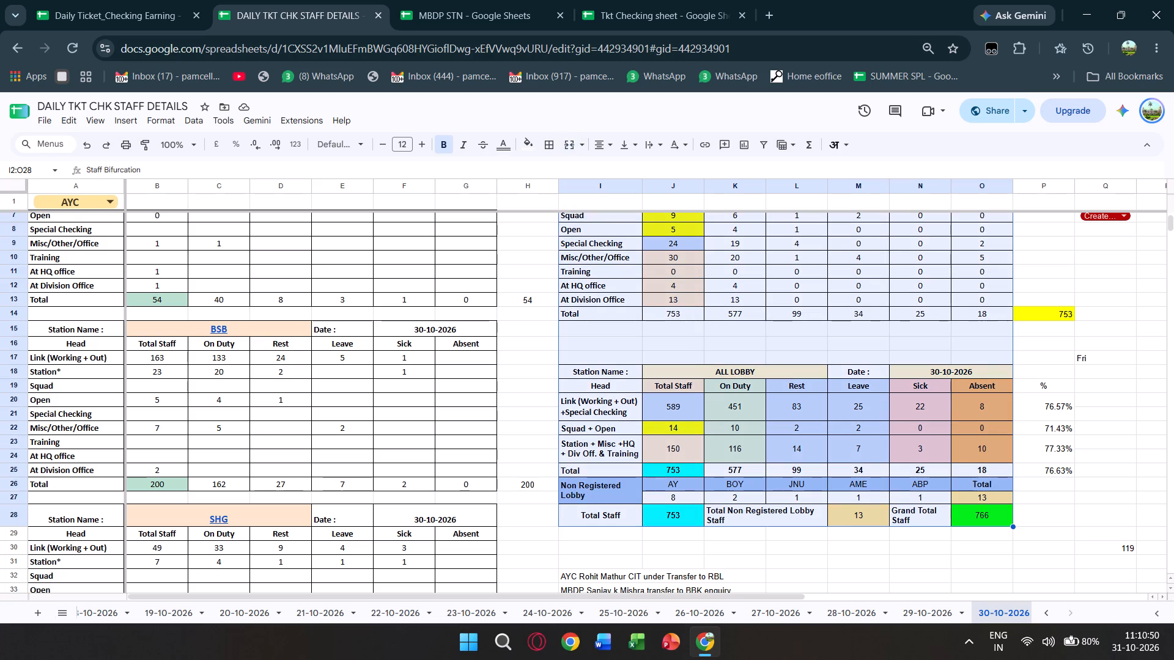
{"action": "key", "text": "ctrl+p"}
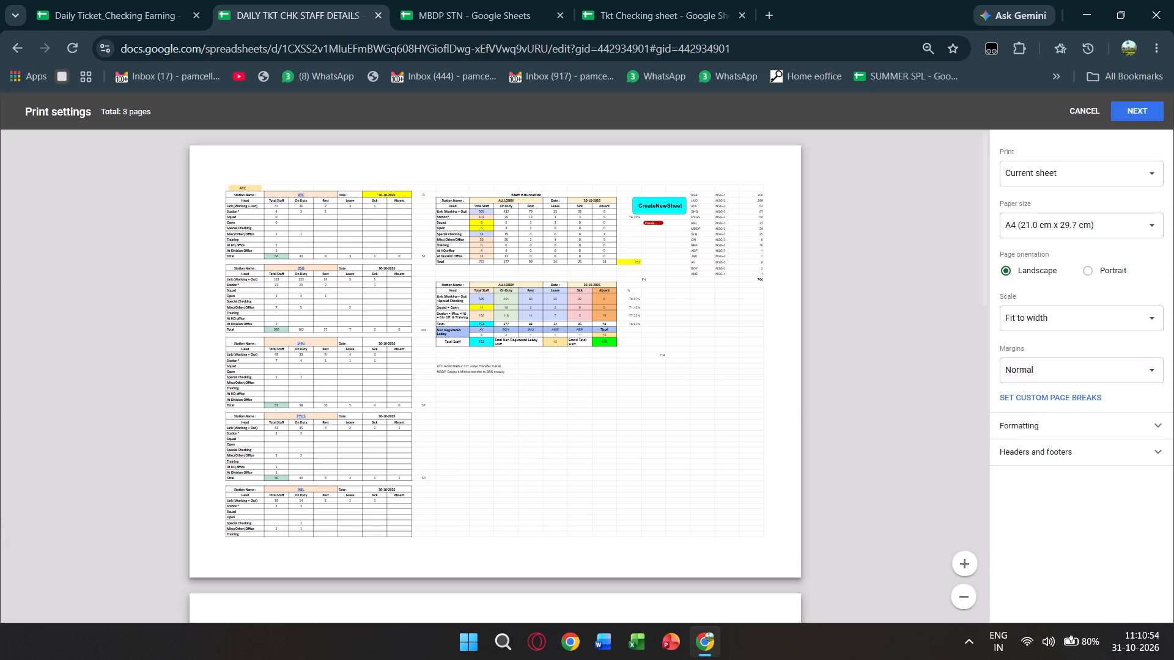
{"action": "left_click", "coordinate": [1068, 173]}
{"action": "left_click", "coordinate": [1052, 212]}
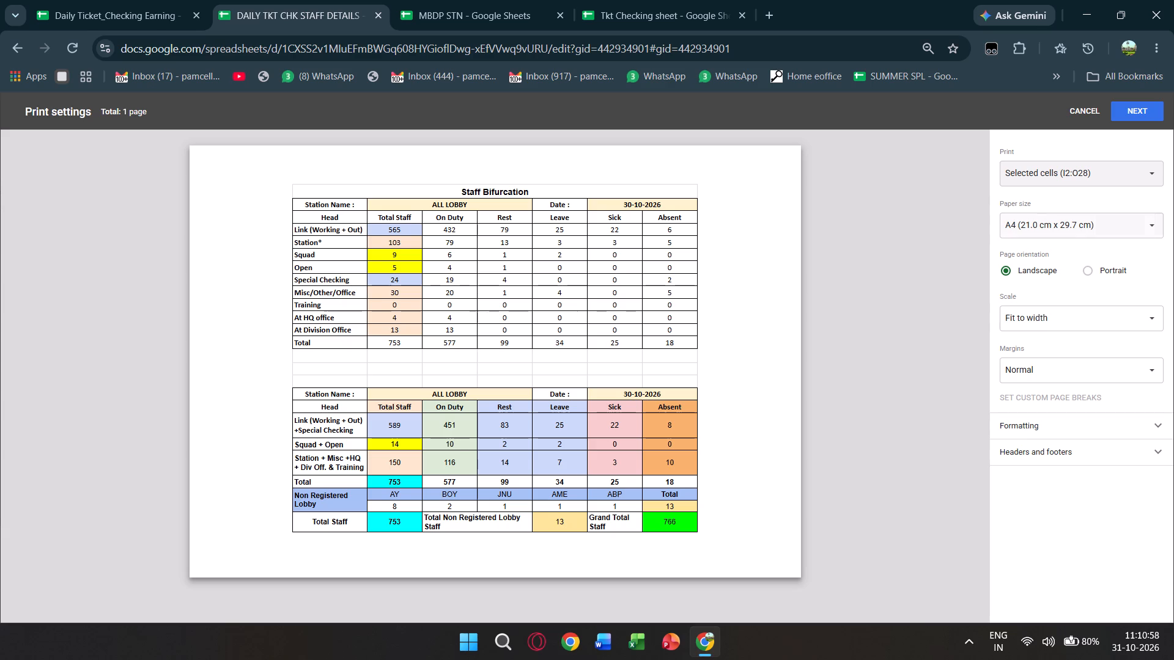
{"action": "left_click", "coordinate": [1151, 114]}
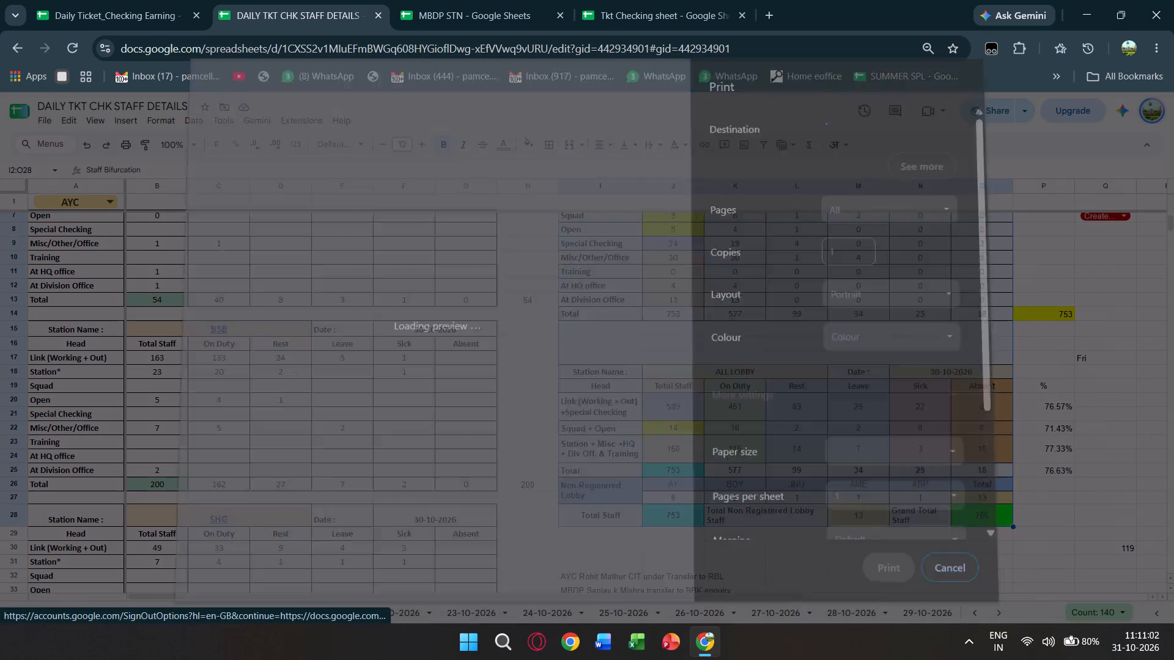
{"action": "left_click", "coordinate": [876, 562]}
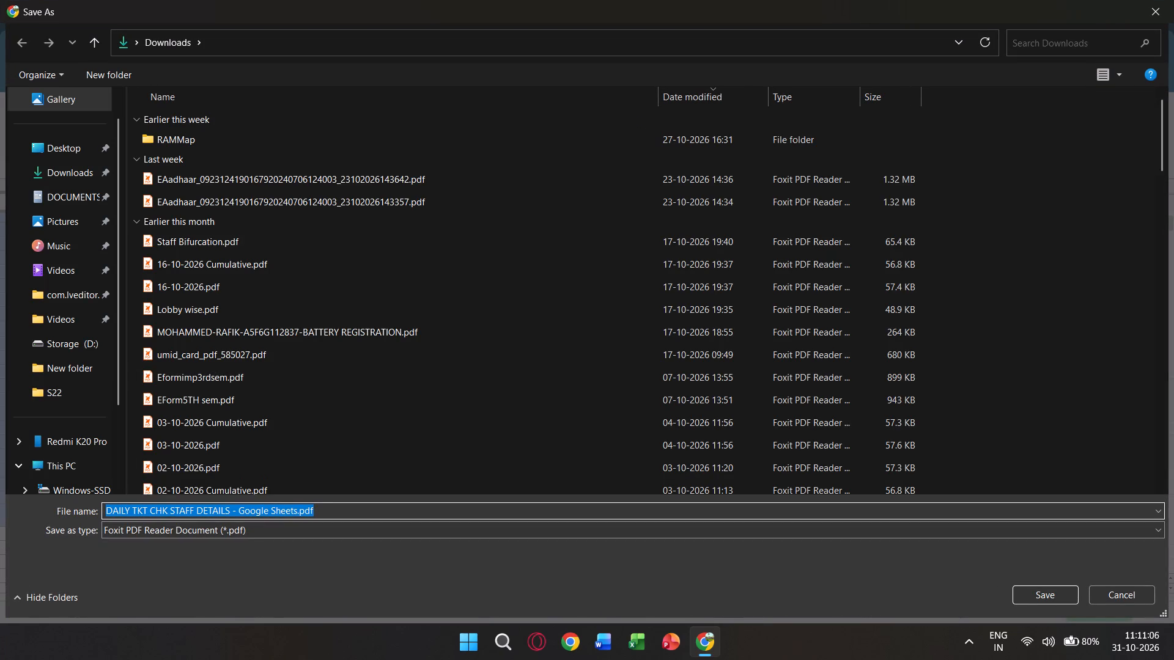
{"action": "double_click", "coordinate": [272, 241]}
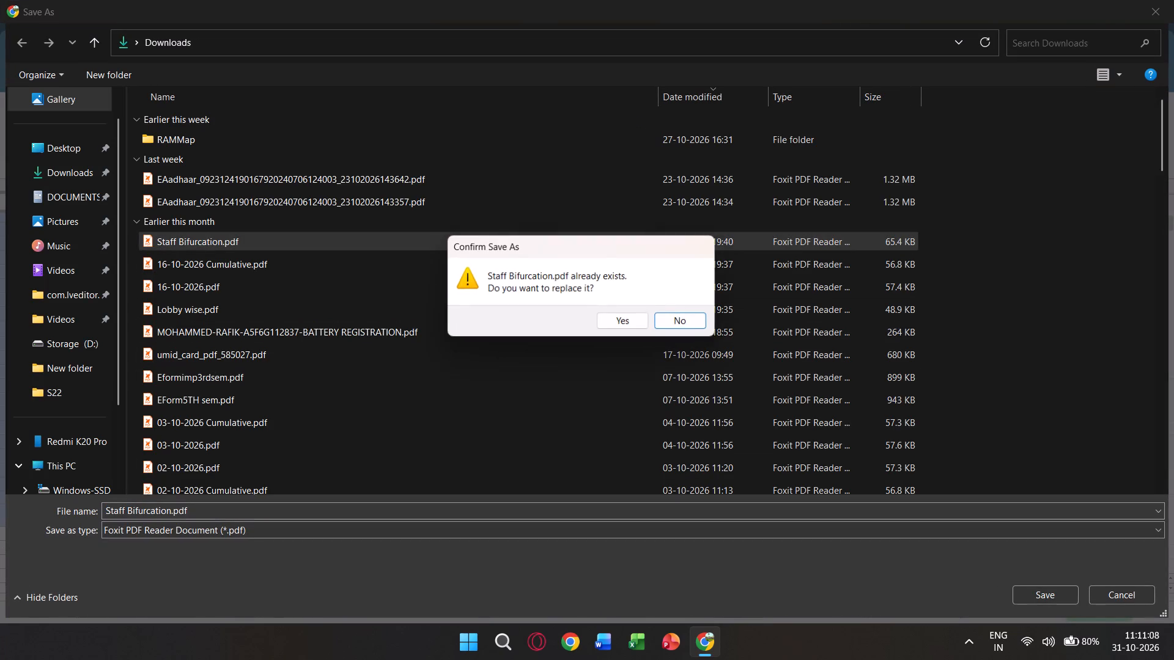
{"action": "left_click", "coordinate": [624, 322]}
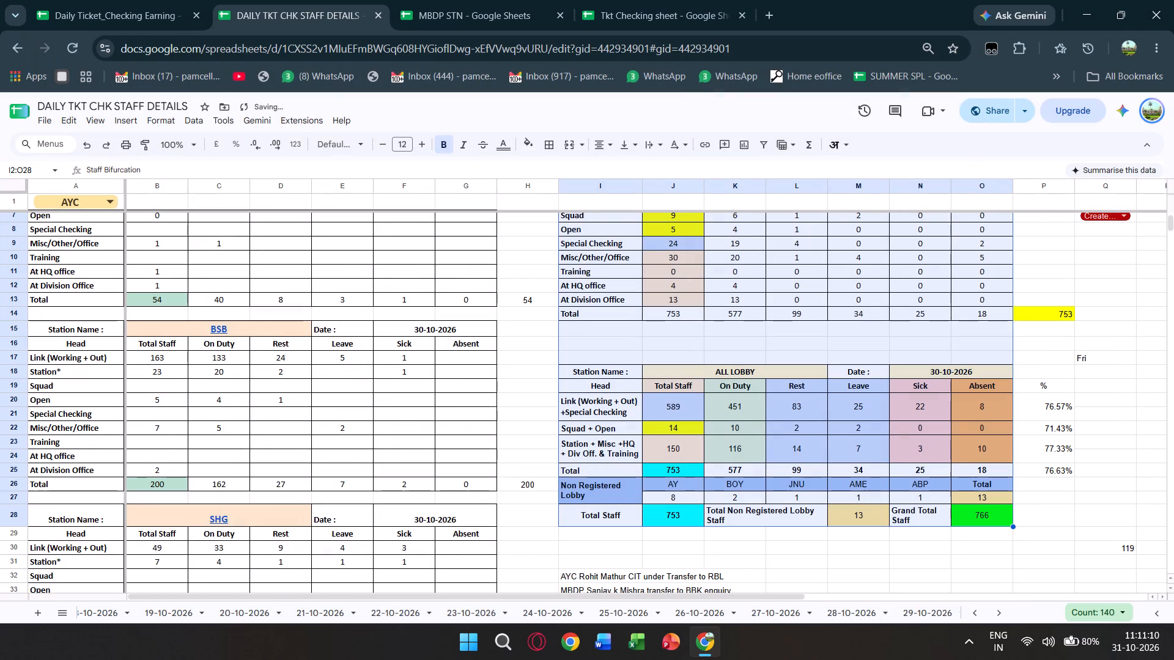
Close the MBDP STN spreadsheet.
{"action": "left_click", "coordinate": [443, 11]}
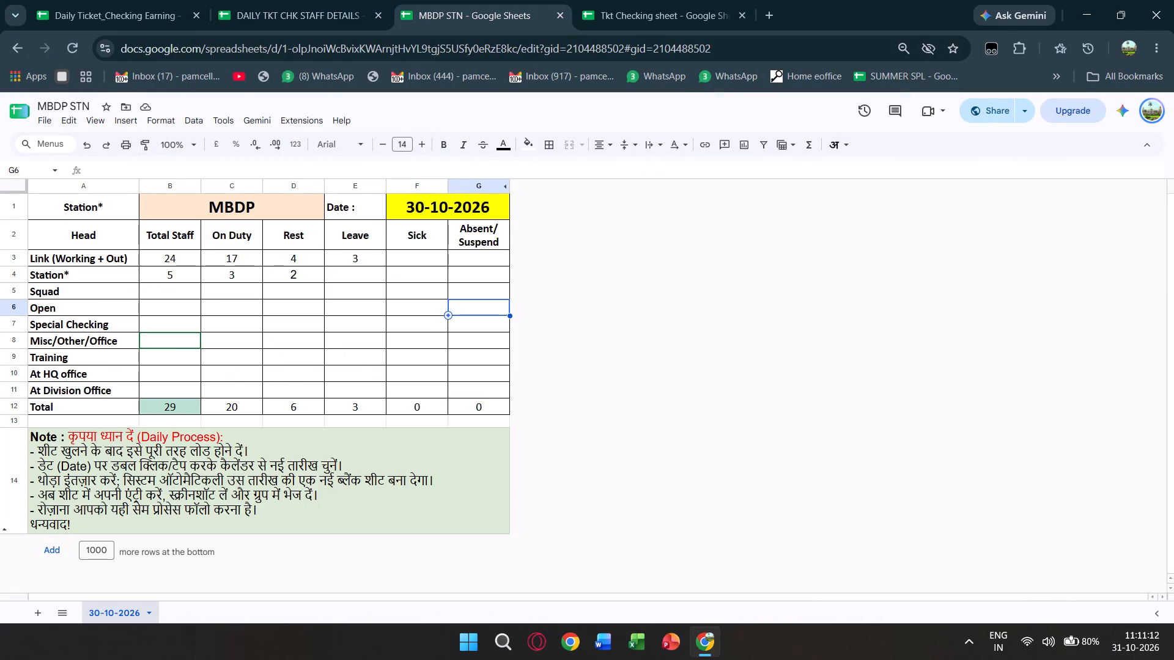
{"action": "left_click", "coordinate": [559, 14]}
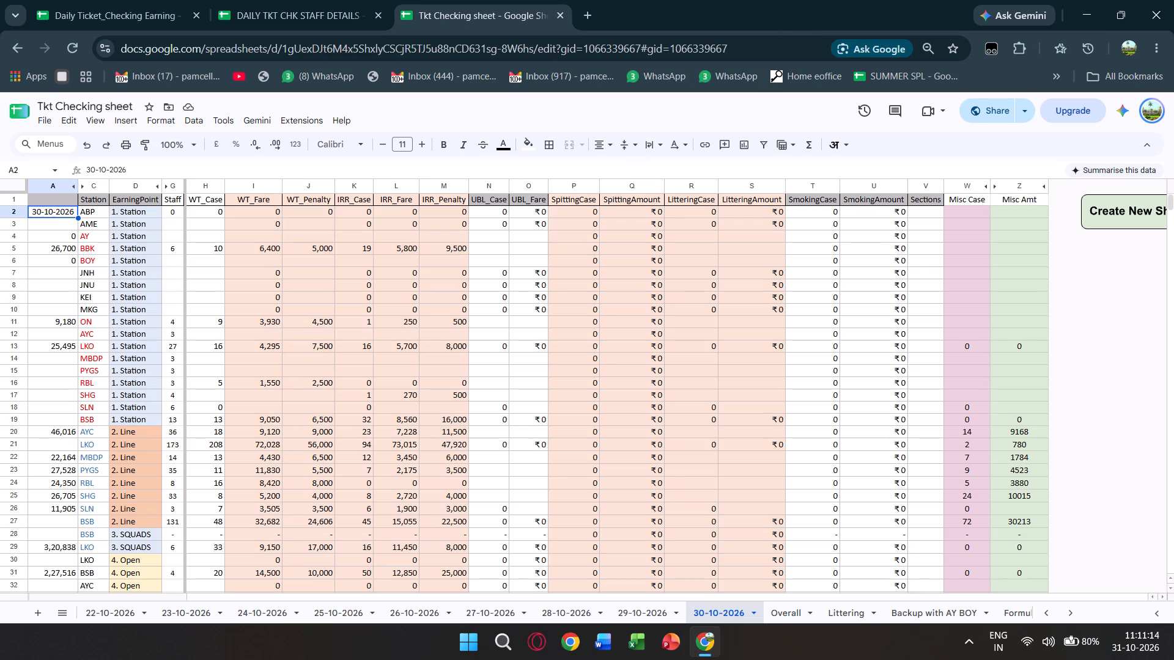
Review the 30-10-2026 totals in the Tkt Checking sheet and the grand totals and rankings in Daily Ticket_Checking Earning.
{"action": "left_click", "coordinate": [515, 14]}
{"action": "scroll", "coordinate": [423, 394], "scroll_direction": "down", "scroll_amount": 2}
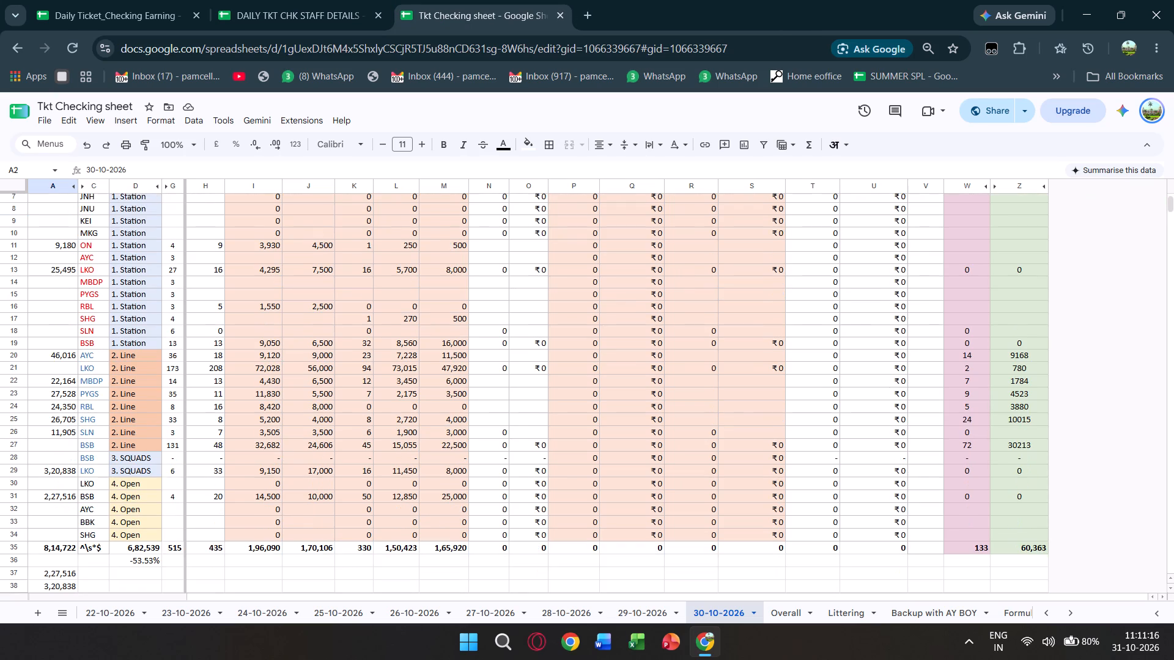
{"action": "left_click", "coordinate": [148, 12]}
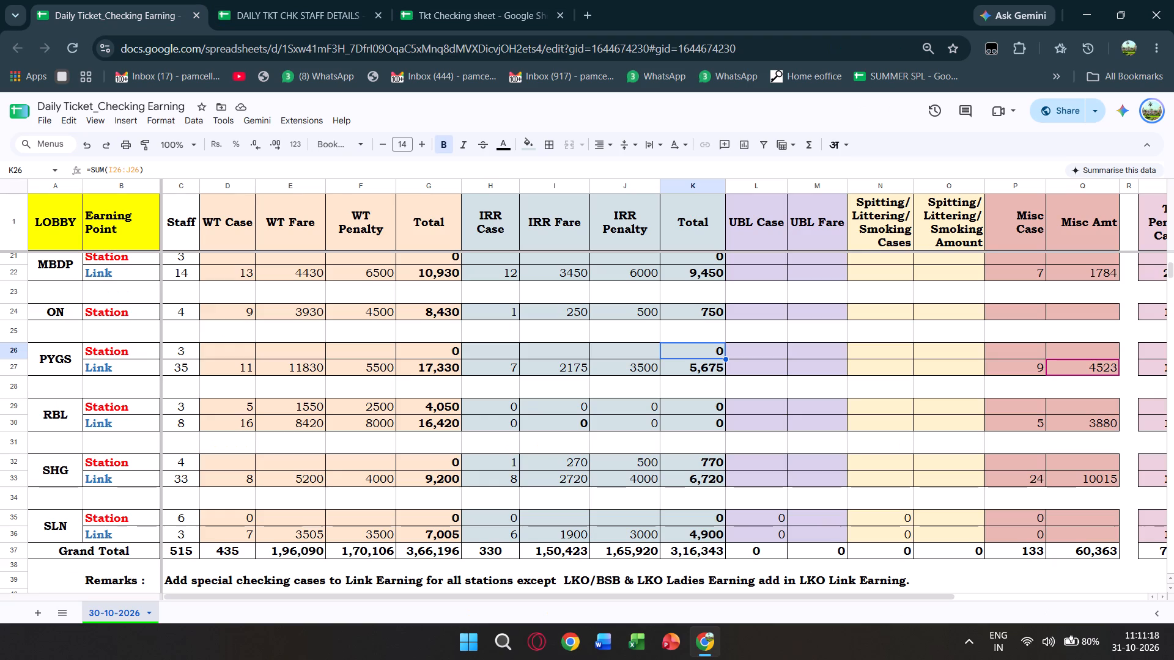
{"action": "scroll", "coordinate": [405, 425], "scroll_direction": "down", "scroll_amount": 3}
{"action": "scroll", "coordinate": [405, 425], "scroll_direction": "up", "scroll_amount": 1}
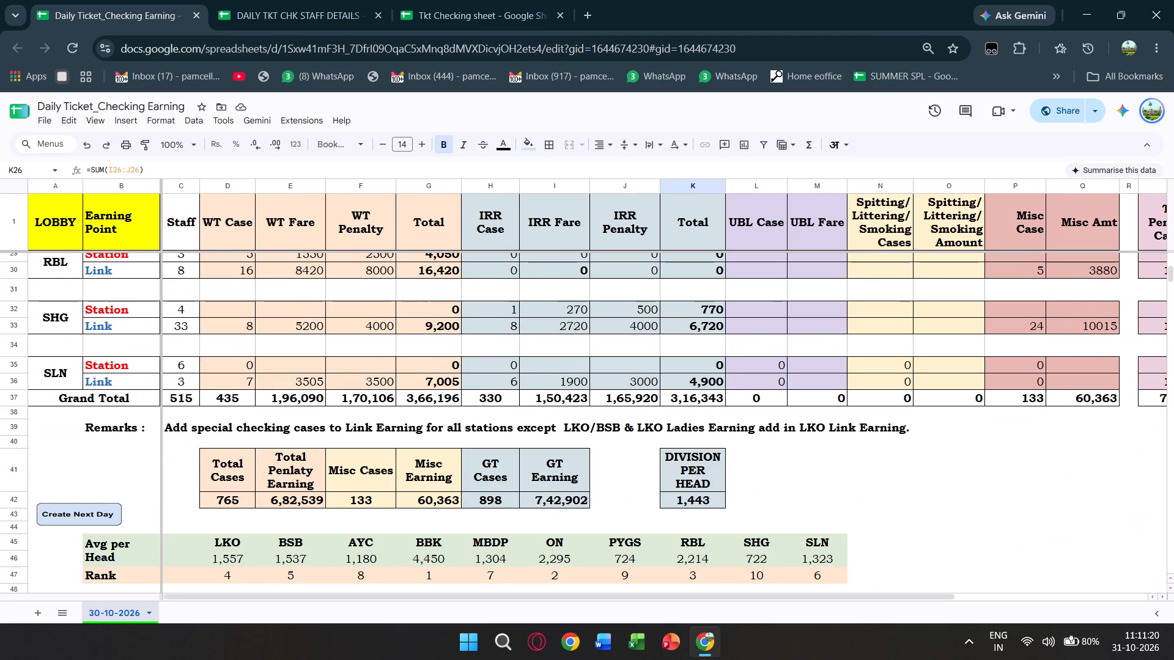
{"action": "scroll", "coordinate": [368, 208], "scroll_direction": "down", "scroll_amount": 1}
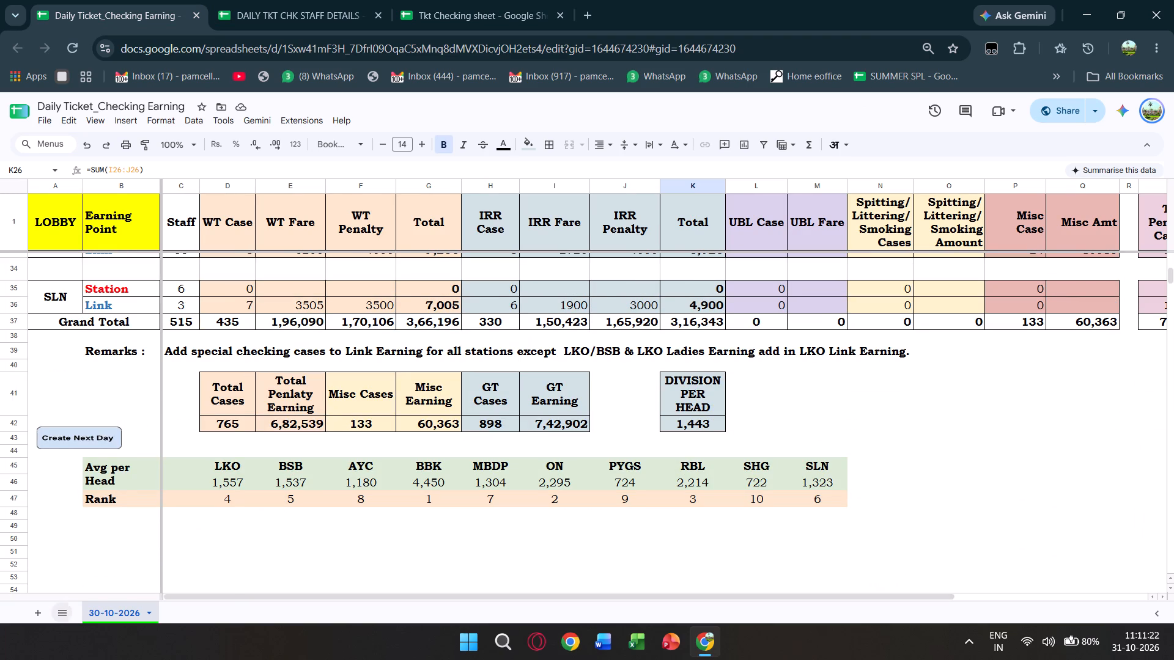
Unhide the Lobby Wise Earning Comparison sheet and move it after the 30-10-2026 sheet.
{"action": "left_click", "coordinate": [65, 618]}
{"action": "left_click", "coordinate": [103, 543]}
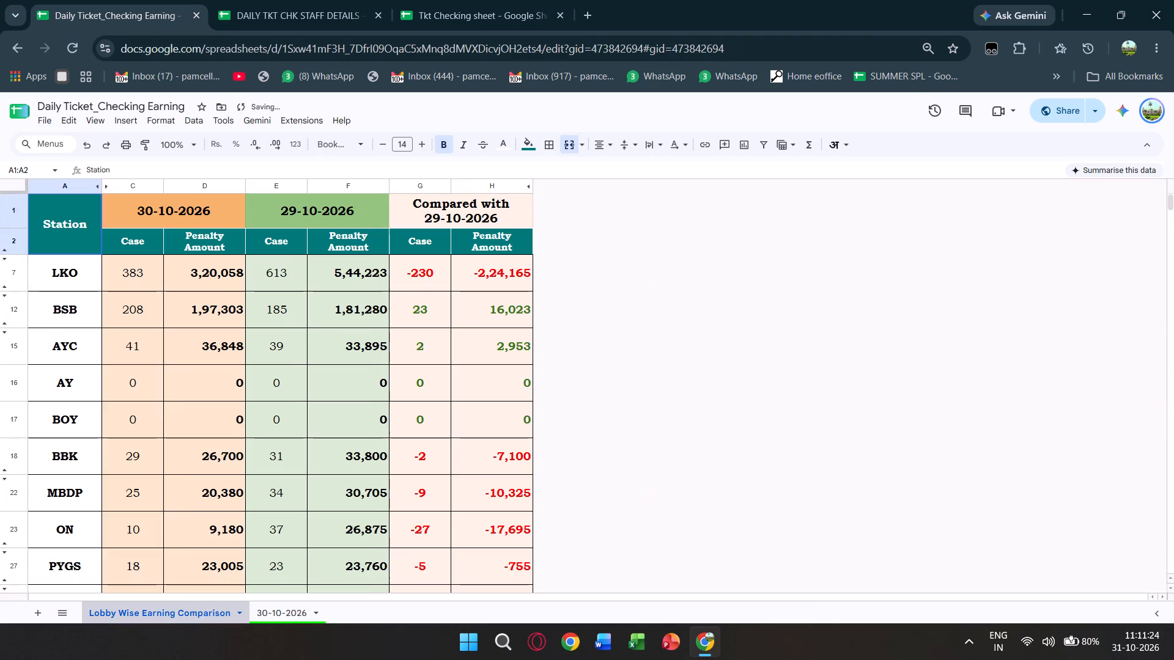
{"action": "left_click", "coordinate": [238, 610]}
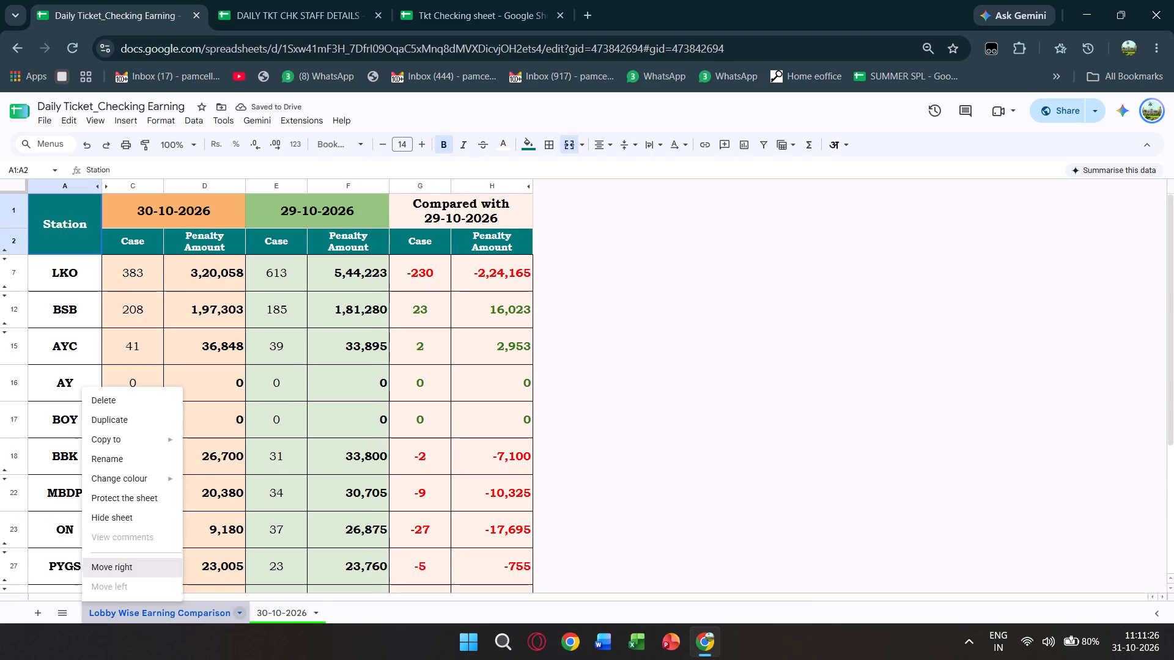
{"action": "left_click", "coordinate": [116, 567]}
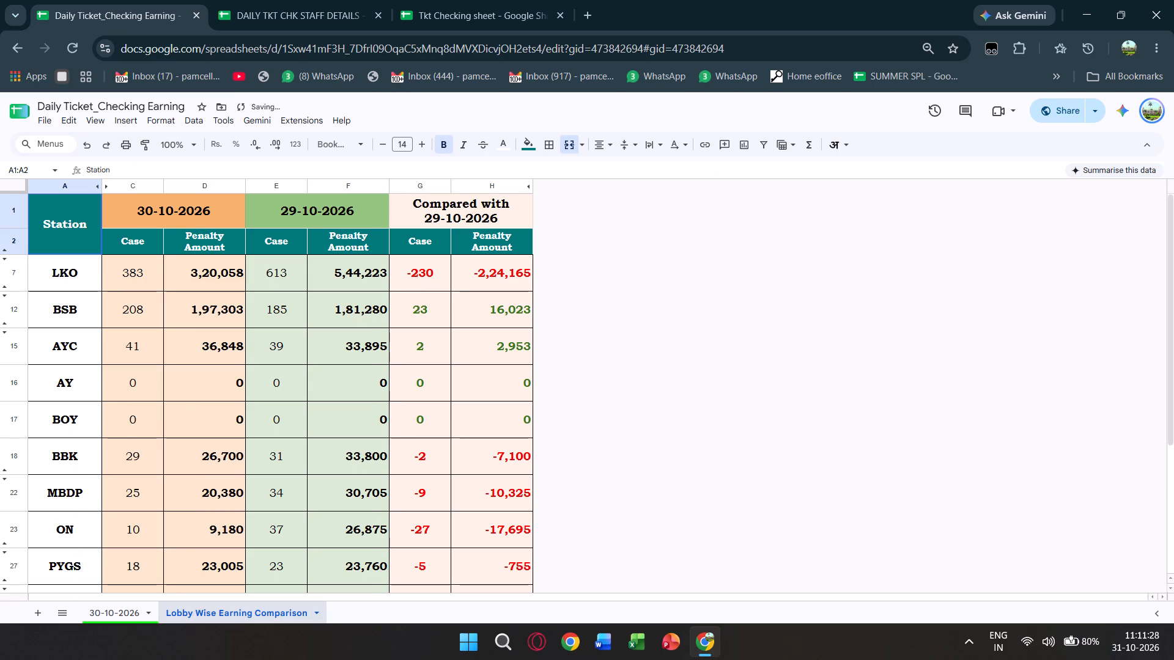
Export the Lobby Wise Earning Comparison sheet as Lobby wise.pdf in Downloads, replacing the existing file.
{"action": "left_click", "coordinate": [660, 334]}
{"action": "key", "text": "ctrl+p"}
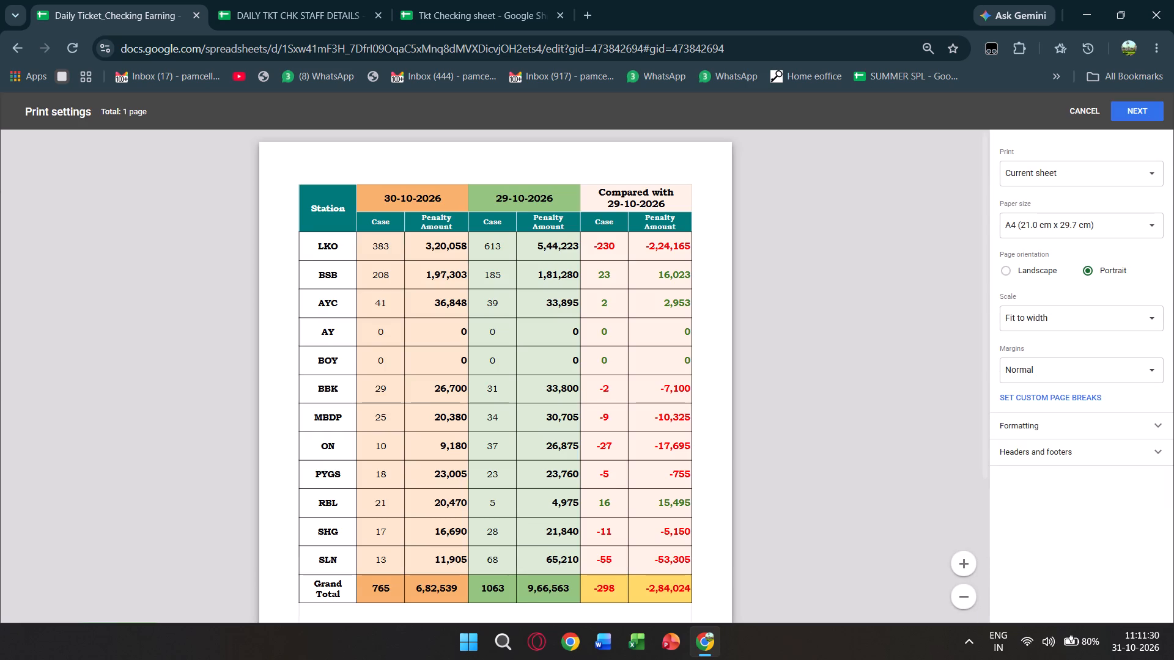
{"action": "left_click", "coordinate": [1126, 111]}
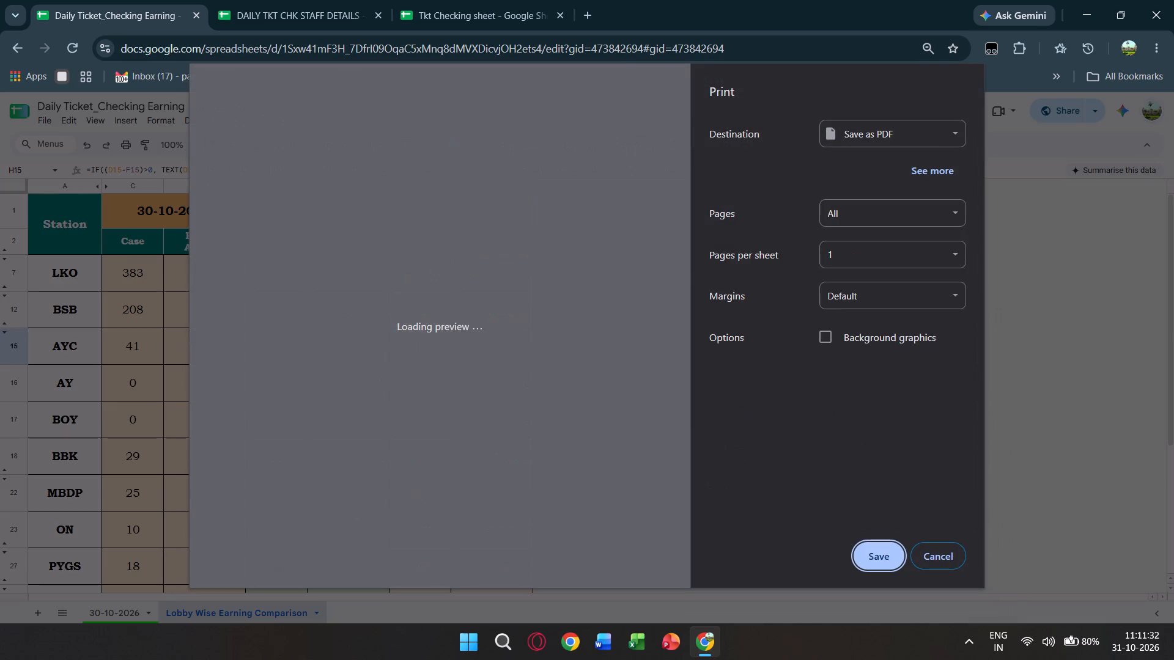
{"action": "left_click", "coordinate": [879, 557]}
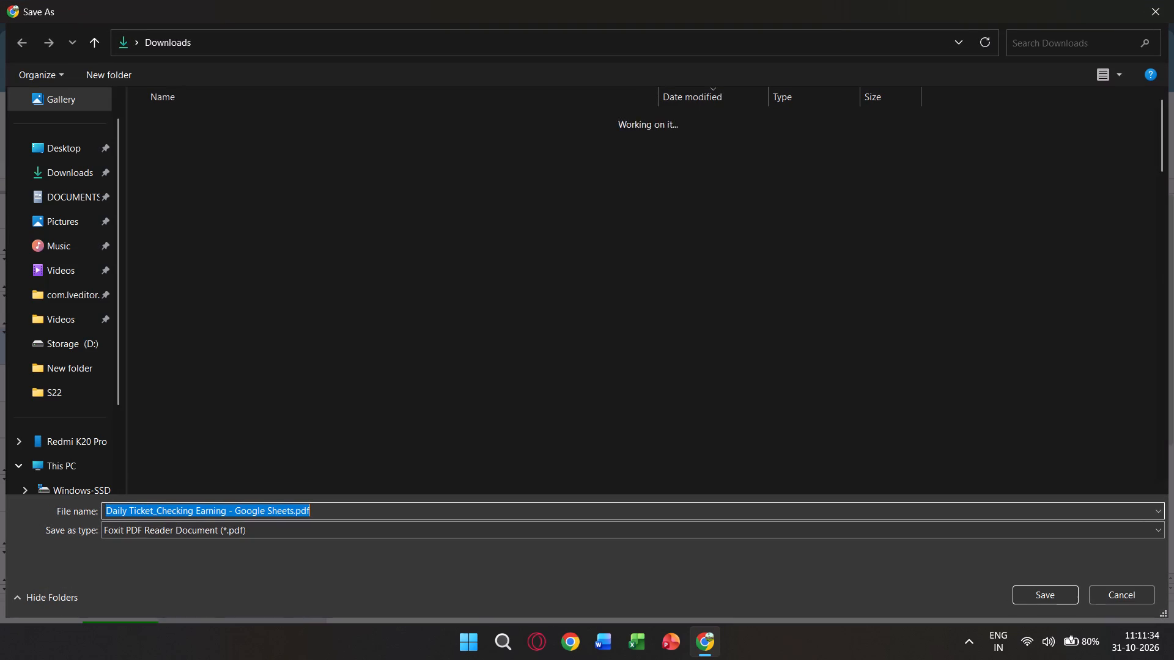
{"action": "double_click", "coordinate": [193, 332]}
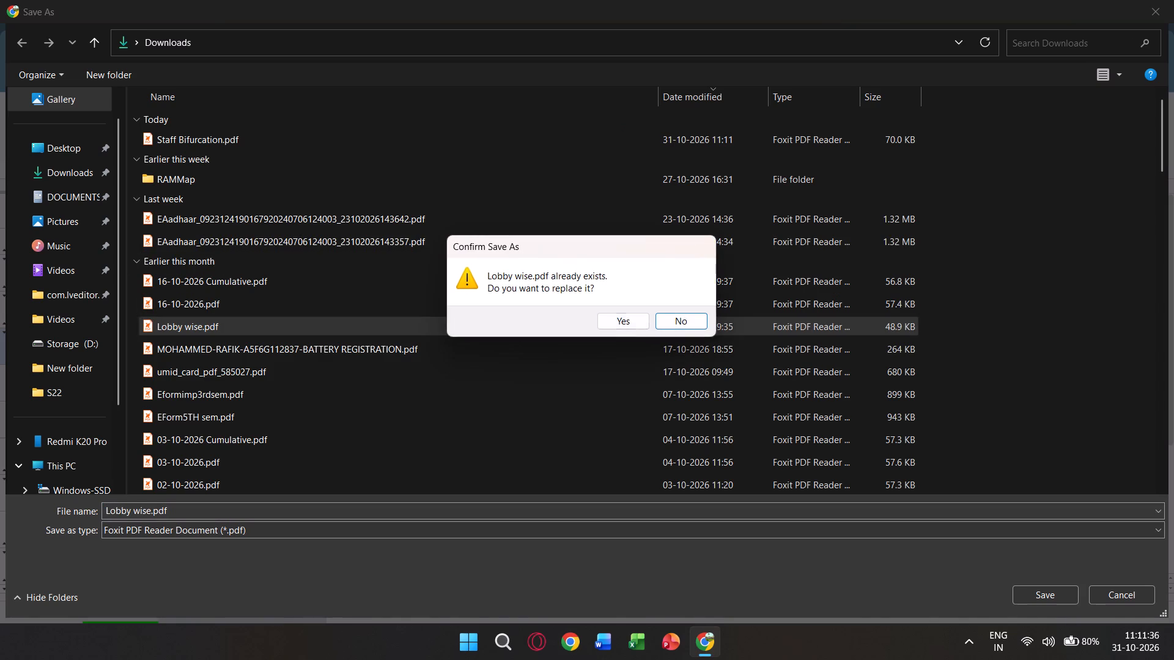
{"action": "left_click", "coordinate": [655, 321]}
{"action": "double_click", "coordinate": [338, 321]}
{"action": "left_click", "coordinate": [622, 322]}
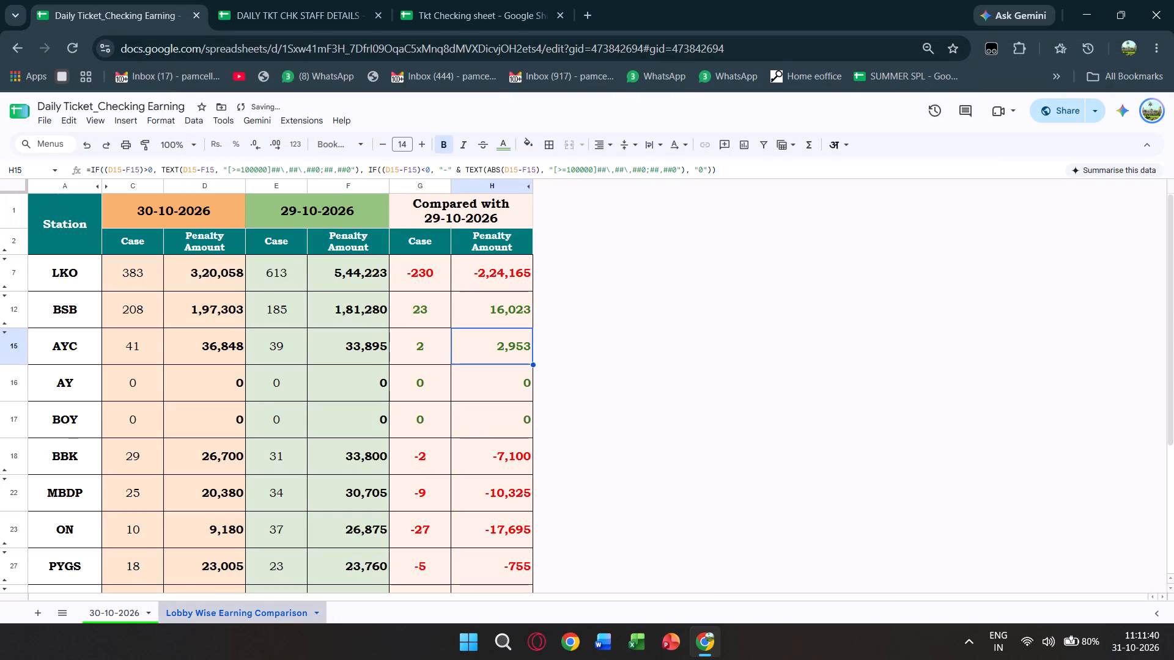
Hide the Lobby Wise Earning Comparison sheet again.
{"action": "left_click", "coordinate": [316, 617]}
{"action": "left_click", "coordinate": [201, 520]}
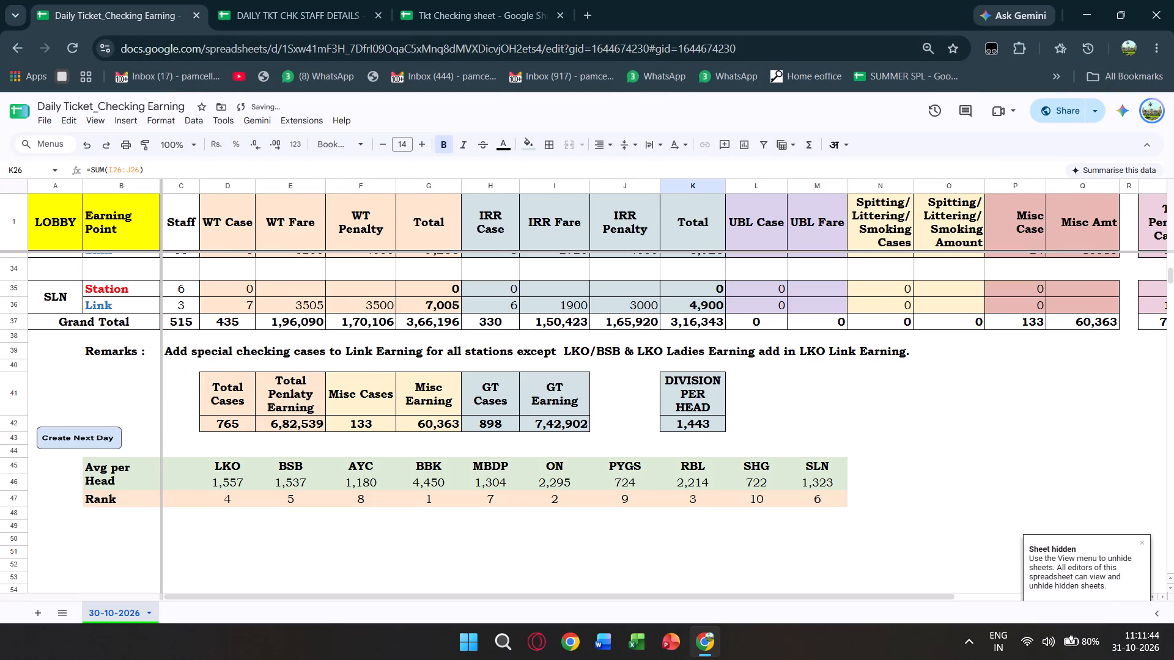
Create the next day's earning sheet, 31-10-2026, from the 30-10-2026 sheet in Daily Ticket_Checking Earning.
{"action": "scroll", "coordinate": [142, 426], "scroll_direction": "up", "scroll_amount": 6}
{"action": "scroll", "coordinate": [145, 420], "scroll_direction": "down", "scroll_amount": 1}
{"action": "scroll", "coordinate": [145, 420], "scroll_direction": "up", "scroll_amount": 4}
{"action": "scroll", "coordinate": [145, 420], "scroll_direction": "down", "scroll_amount": 1}
{"action": "scroll", "coordinate": [145, 420], "scroll_direction": "up", "scroll_amount": 1}
{"action": "scroll", "coordinate": [145, 420], "scroll_direction": "down", "scroll_amount": 3}
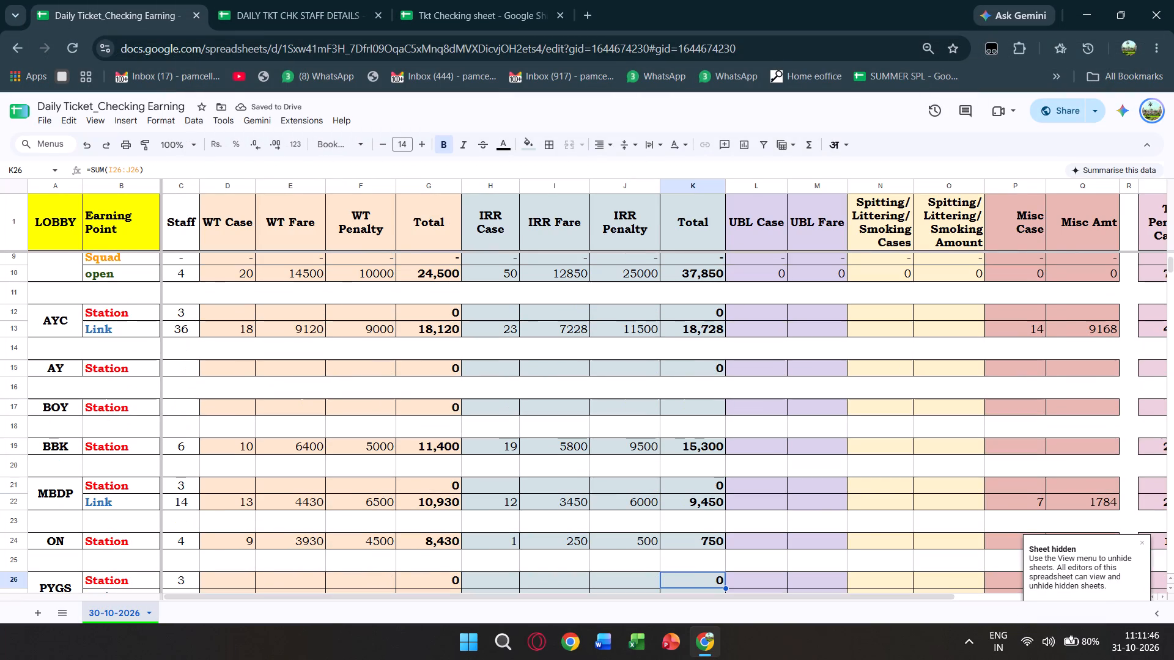
{"action": "scroll", "coordinate": [146, 420], "scroll_direction": "up", "scroll_amount": 6}
{"action": "scroll", "coordinate": [146, 420], "scroll_direction": "down", "scroll_amount": 2}
{"action": "scroll", "coordinate": [146, 420], "scroll_direction": "up", "scroll_amount": 1}
{"action": "scroll", "coordinate": [146, 420], "scroll_direction": "down", "scroll_amount": 5}
{"action": "scroll", "coordinate": [64, 513], "scroll_direction": "down", "scroll_amount": 4}
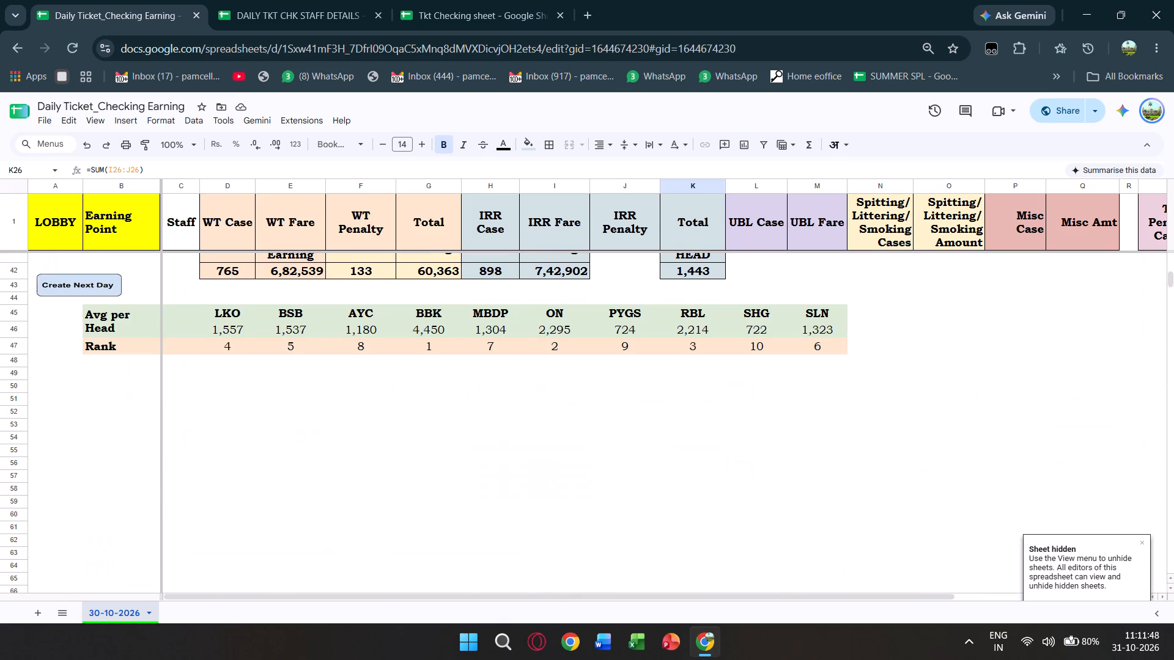
{"action": "left_click", "coordinate": [87, 287]}
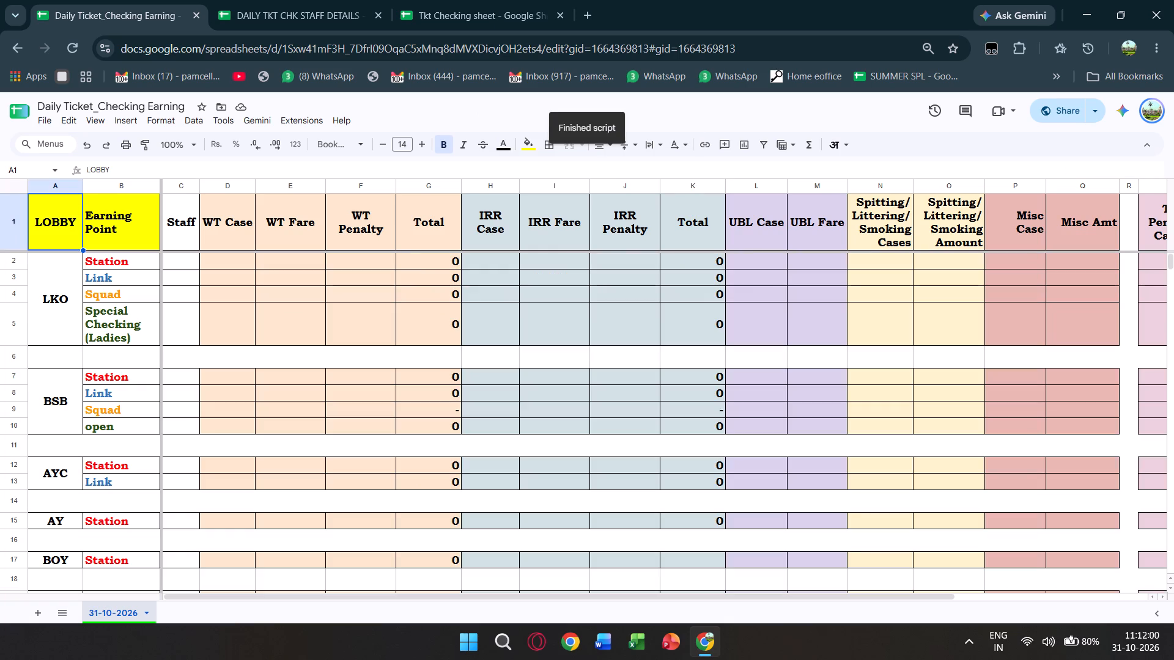
Fill the WT and IRR Total formulas from the BSB Link row down into the BSB Squad row, cells G9 and K9.
{"action": "left_click", "coordinate": [421, 408]}
{"action": "key", "text": "ctrl+d"}
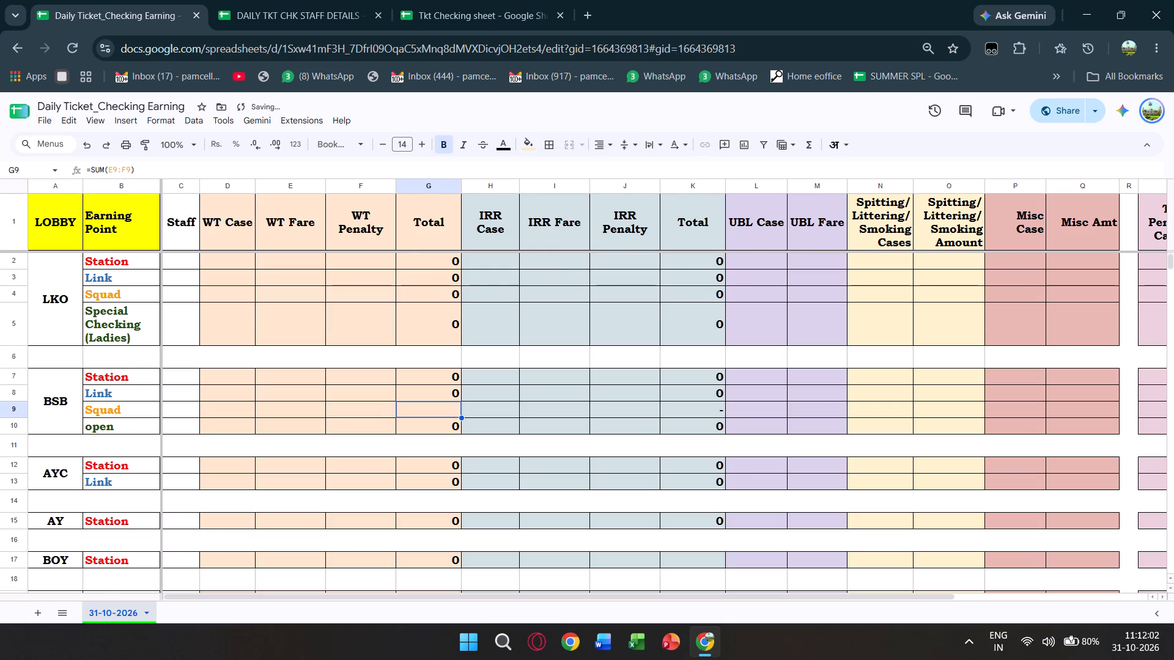
{"action": "scroll", "coordinate": [666, 365], "scroll_direction": "down", "scroll_amount": 6}
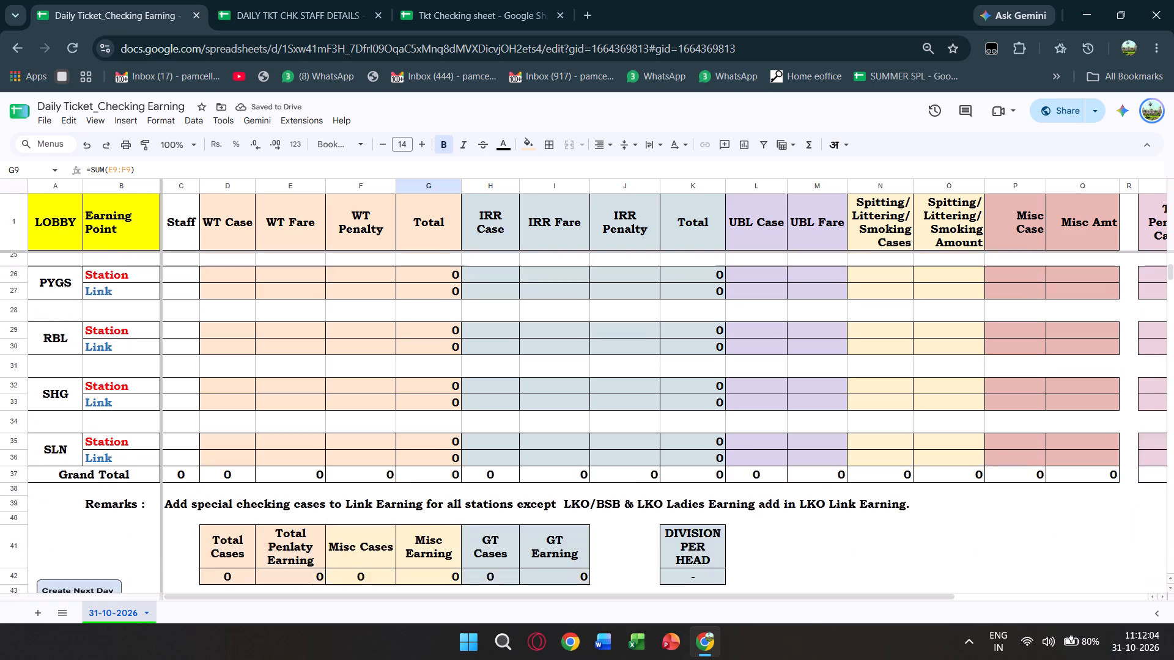
{"action": "scroll", "coordinate": [675, 358], "scroll_direction": "up", "scroll_amount": 1}
{"action": "scroll", "coordinate": [675, 358], "scroll_direction": "down", "scroll_amount": 1}
{"action": "scroll", "coordinate": [675, 358], "scroll_direction": "up", "scroll_amount": 5}
{"action": "scroll", "coordinate": [675, 358], "scroll_direction": "down", "scroll_amount": 1}
{"action": "scroll", "coordinate": [675, 358], "scroll_direction": "up", "scroll_amount": 6}
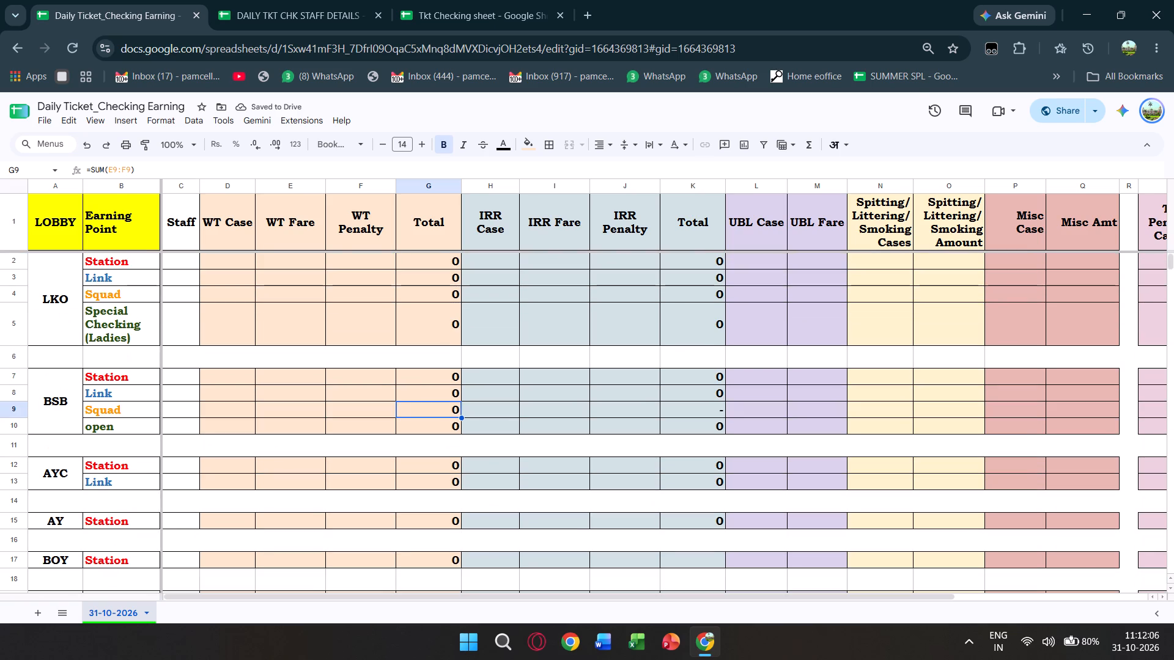
{"action": "left_click", "coordinate": [717, 409]}
{"action": "key", "text": "ctrl+d"}
Close the Daily Ticket_Checking Earning spreadsheet.
{"action": "scroll", "coordinate": [836, 391], "scroll_direction": "up", "scroll_amount": 1}
{"action": "scroll", "coordinate": [836, 391], "scroll_direction": "down", "scroll_amount": 1}
{"action": "scroll", "coordinate": [836, 391], "scroll_direction": "up", "scroll_amount": 2}
{"action": "scroll", "coordinate": [836, 391], "scroll_direction": "down", "scroll_amount": 1}
{"action": "scroll", "coordinate": [836, 391], "scroll_direction": "up", "scroll_amount": 4}
{"action": "scroll", "coordinate": [836, 391], "scroll_direction": "down", "scroll_amount": 2}
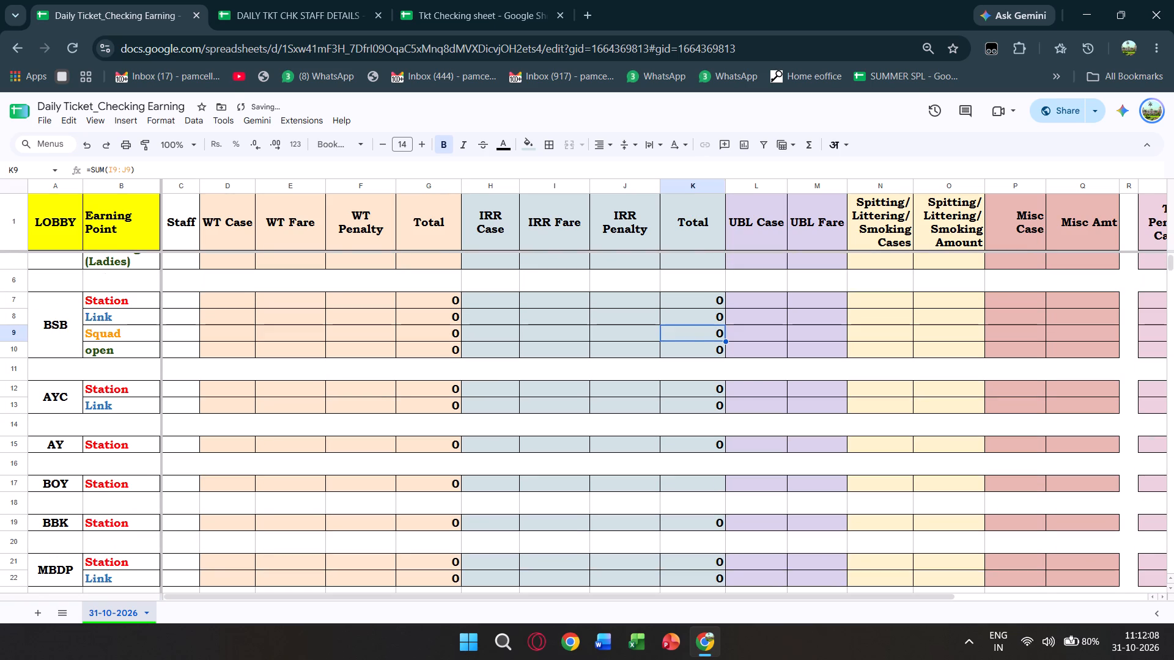
{"action": "left_click", "coordinate": [194, 15]}
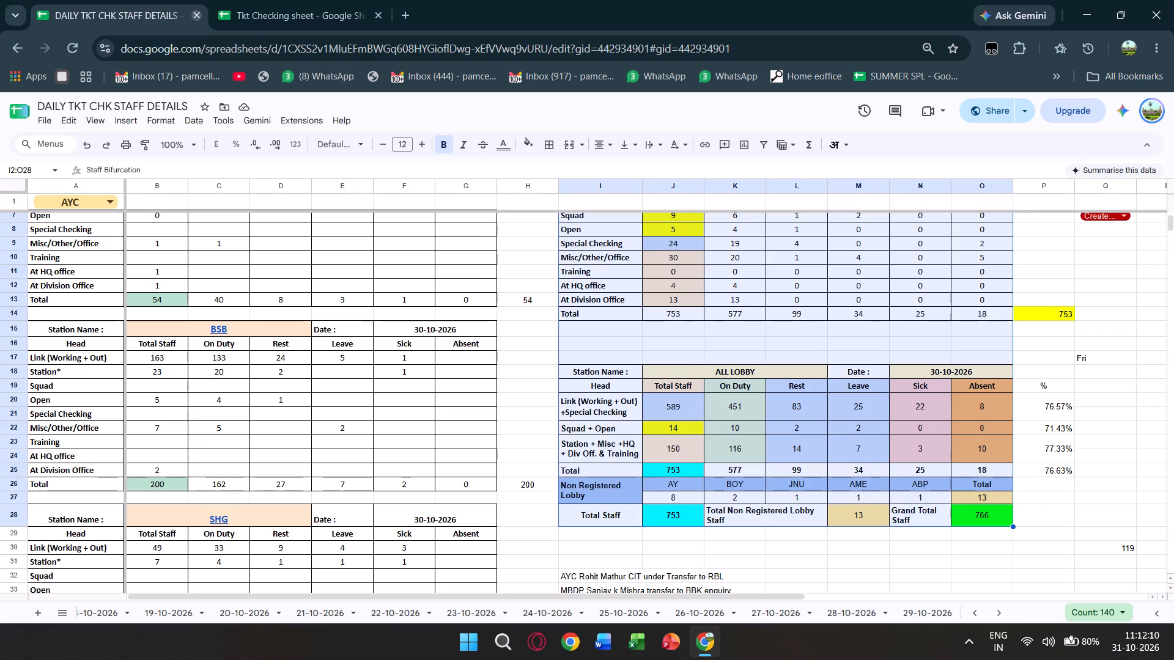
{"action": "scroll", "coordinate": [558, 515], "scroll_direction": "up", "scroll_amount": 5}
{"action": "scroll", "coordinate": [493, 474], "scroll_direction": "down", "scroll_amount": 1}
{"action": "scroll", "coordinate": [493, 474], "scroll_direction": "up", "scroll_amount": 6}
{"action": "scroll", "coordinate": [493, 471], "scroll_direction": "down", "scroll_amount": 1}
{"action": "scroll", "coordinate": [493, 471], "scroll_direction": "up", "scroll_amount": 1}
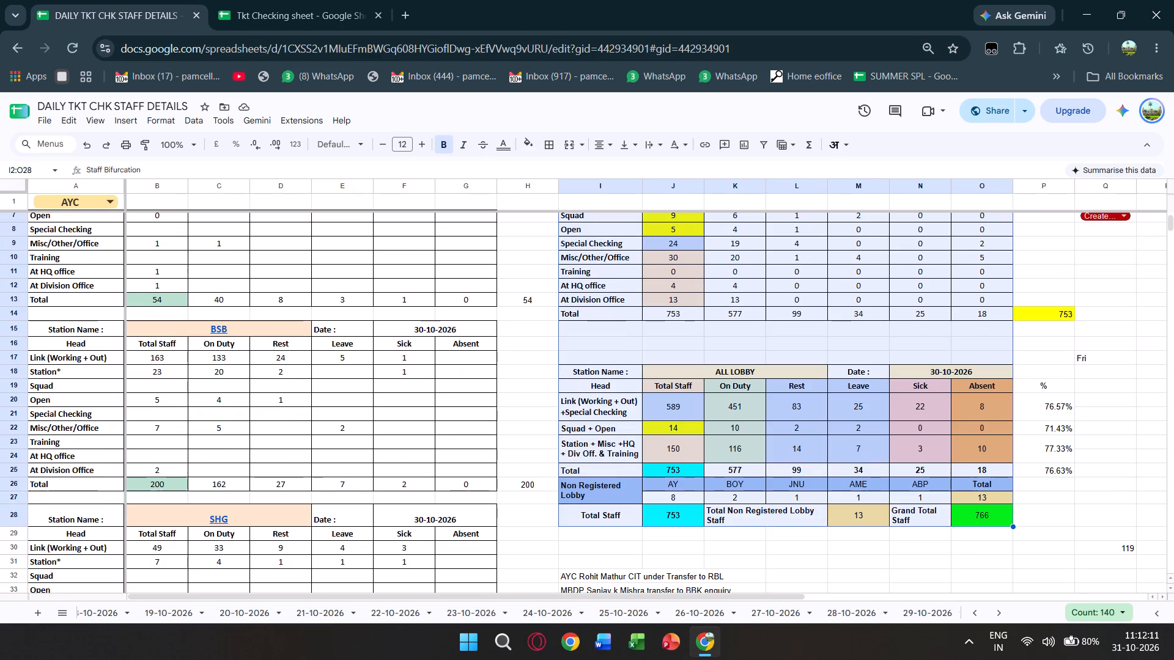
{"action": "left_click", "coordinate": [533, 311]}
Export the HQ Format Total sheet of the Tkt Checking sheet spreadsheet as a PDF named 30-10-2026 in Downloads.
{"action": "left_click", "coordinate": [333, 9]}
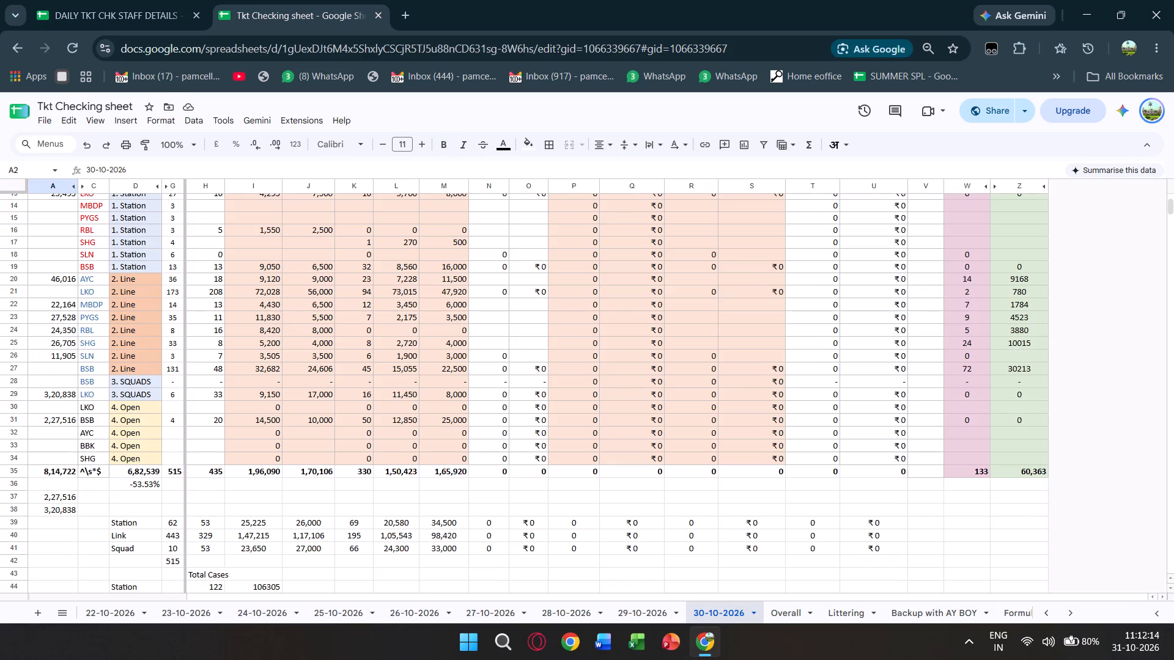
{"action": "double_click", "coordinate": [1045, 612], "text": "ctrl"}
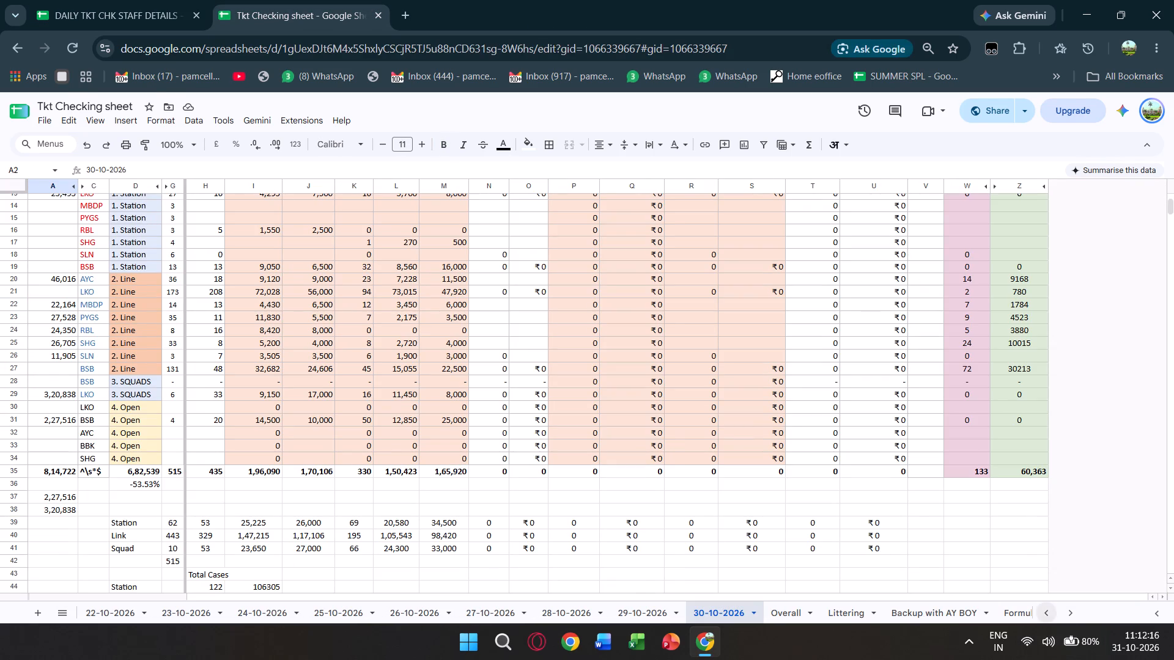
{"action": "left_click", "coordinate": [1045, 612], "text": "ctrl"}
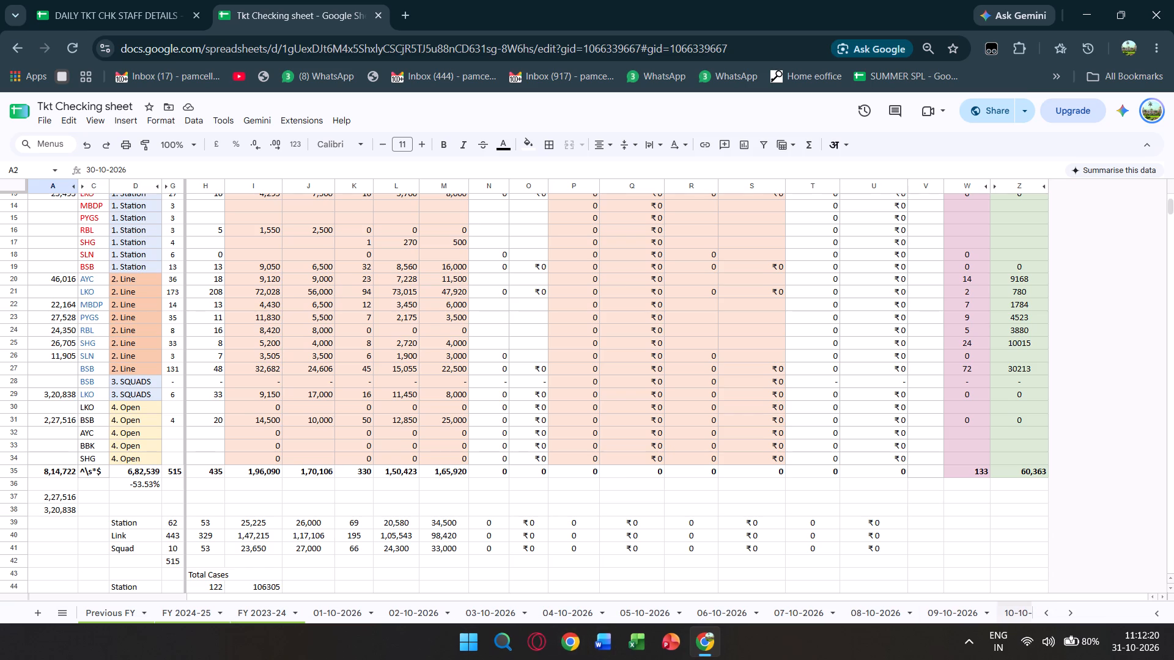
{"action": "left_click", "coordinate": [1046, 612], "text": "ctrl"}
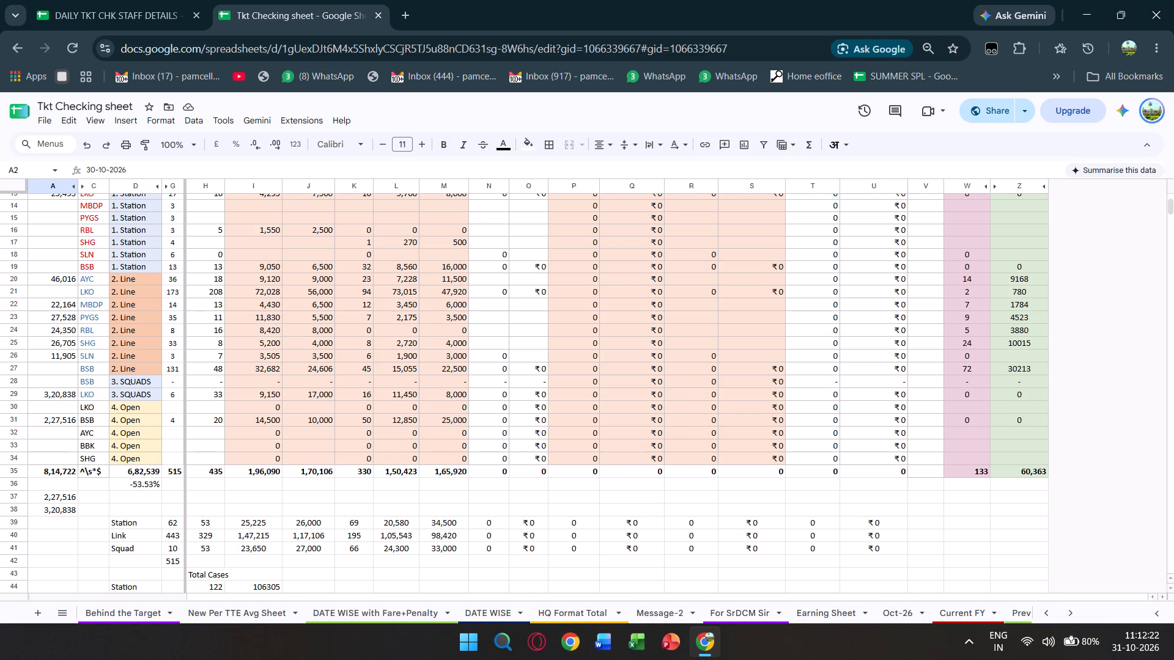
{"action": "left_click", "coordinate": [500, 610]}
{"action": "left_click", "coordinate": [570, 609]}
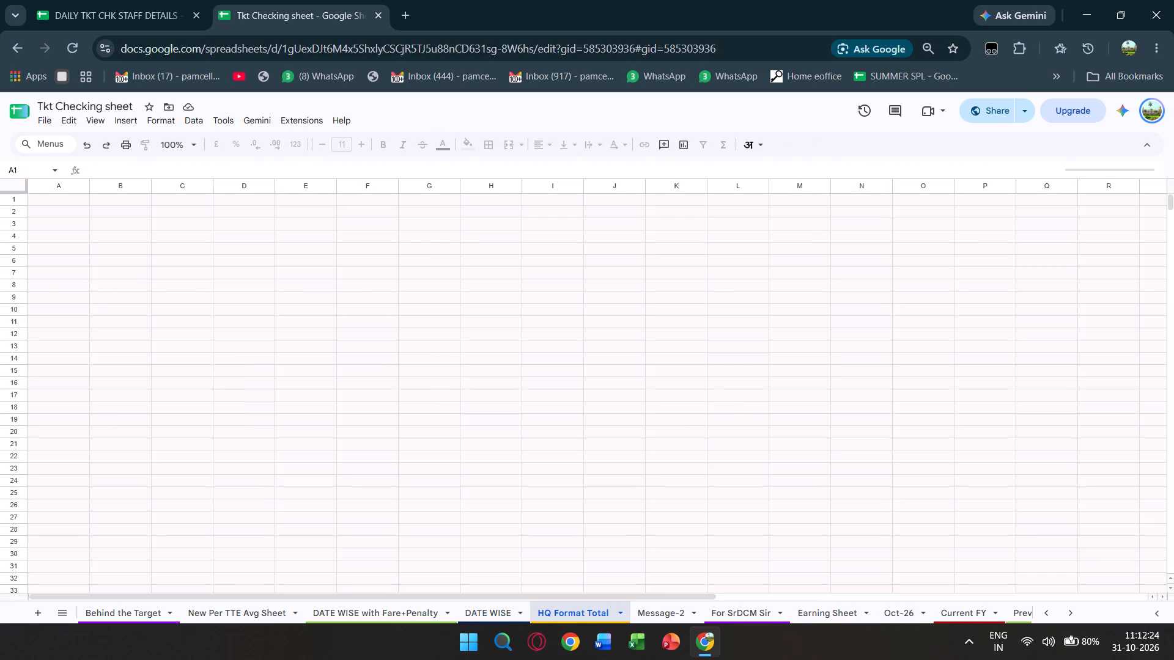
{"action": "key", "text": "ctrl+p"}
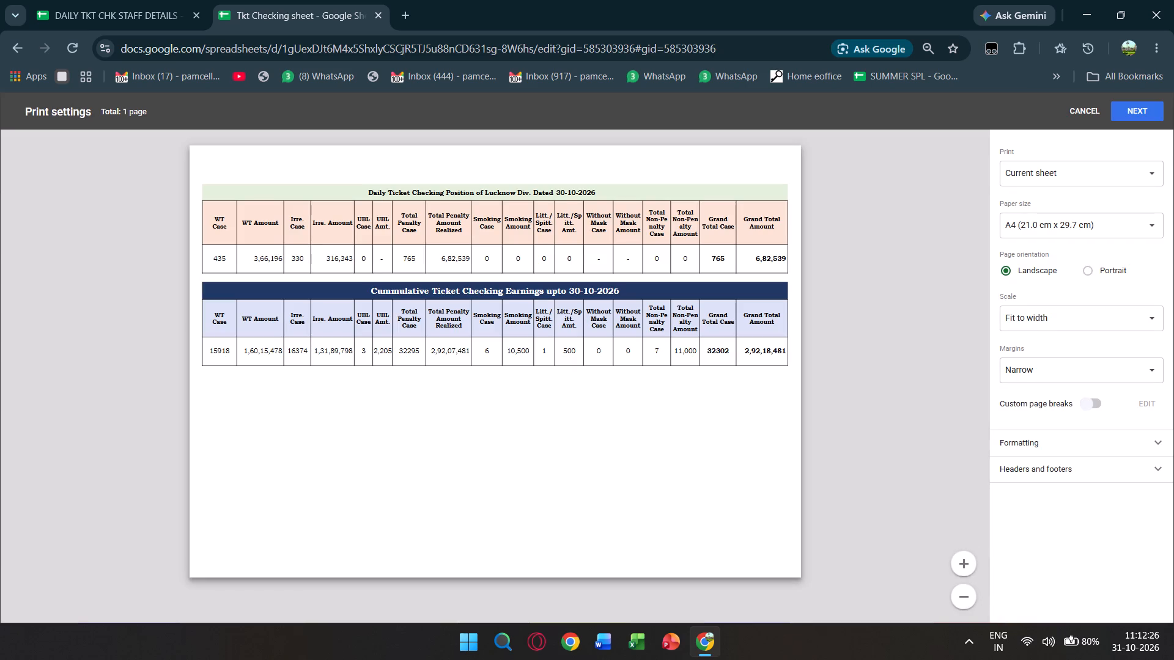
{"action": "left_click", "coordinate": [1125, 110]}
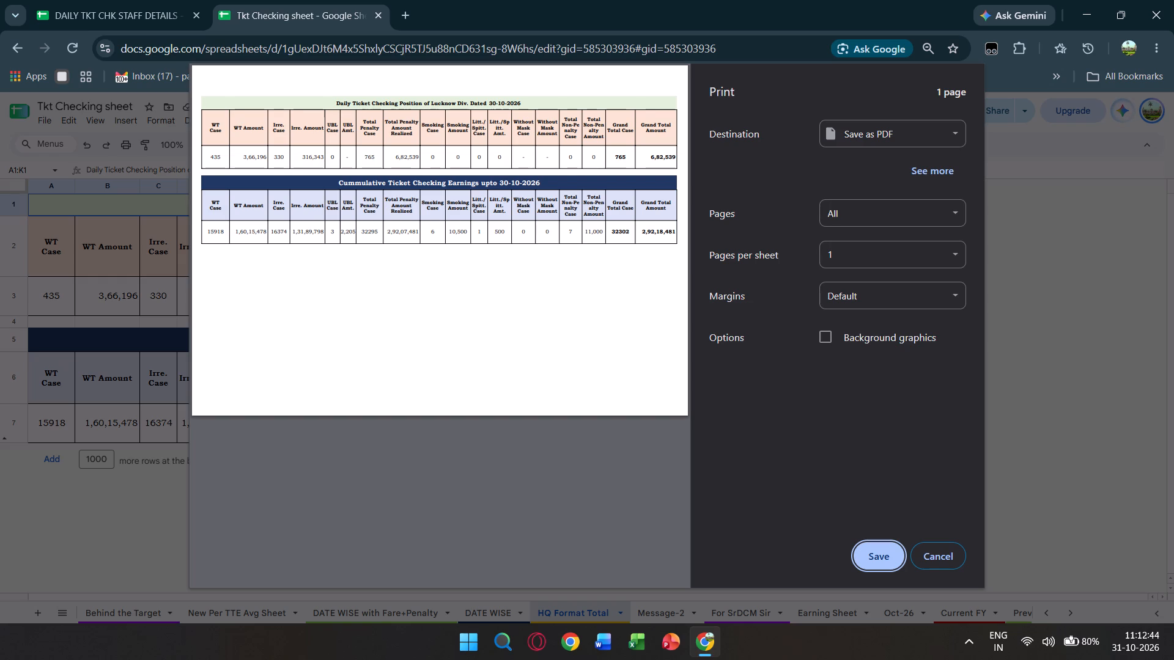
{"action": "left_click", "coordinate": [880, 557]}
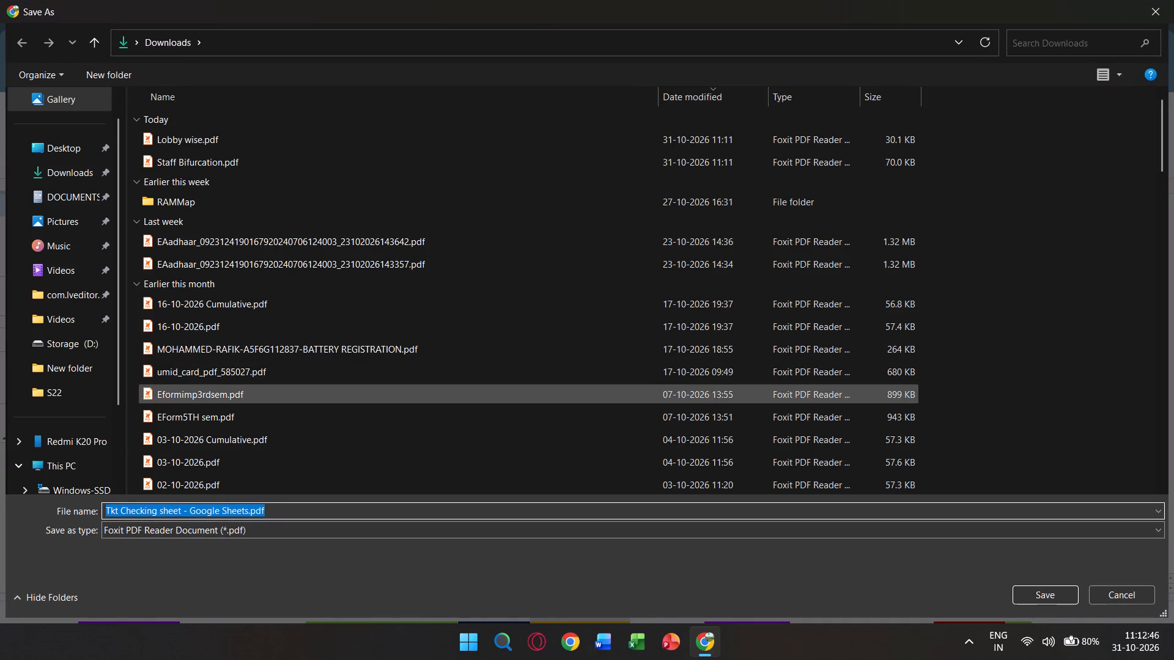
{"action": "type", "text": "30-10-2026"}
{"action": "key", "text": "Return"}
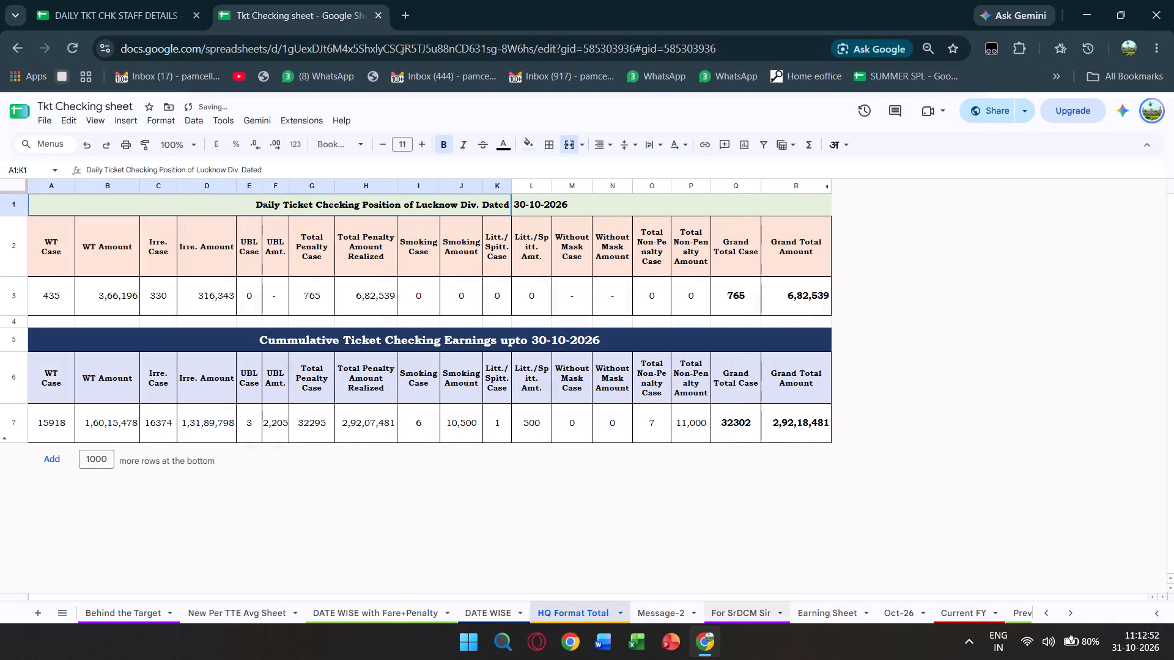
Export the For SrDCM Sir sheet as a PDF in Downloads named 30-10-2026 Cumulative.pdf.
{"action": "left_click", "coordinate": [711, 610]}
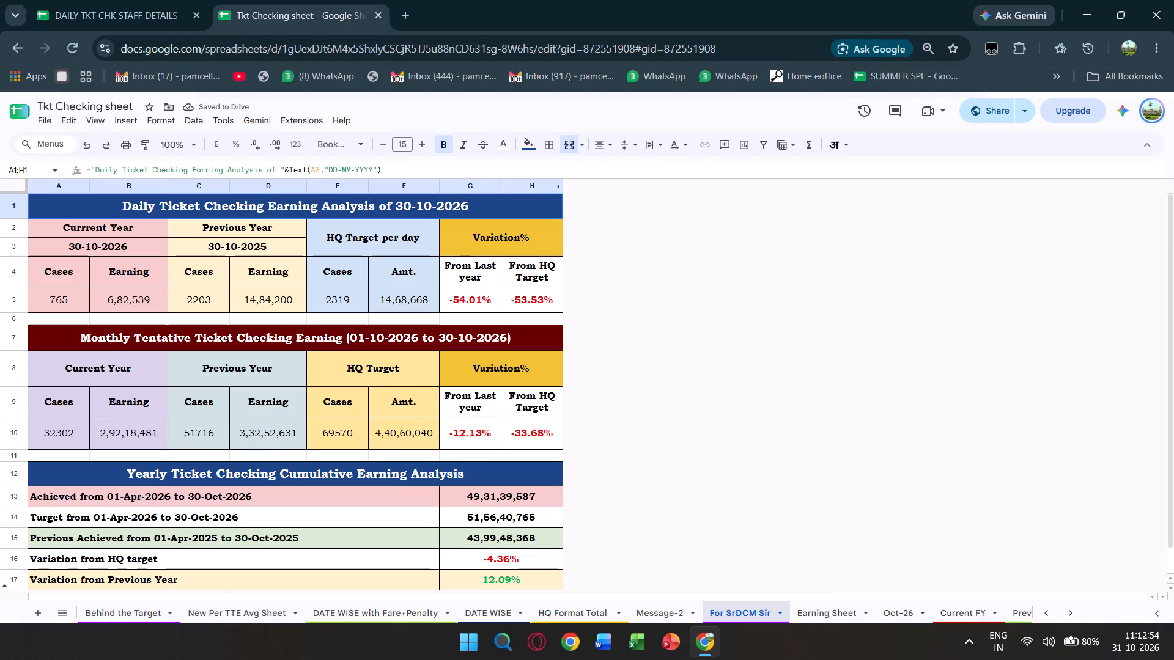
{"action": "key", "text": "ctrl+p"}
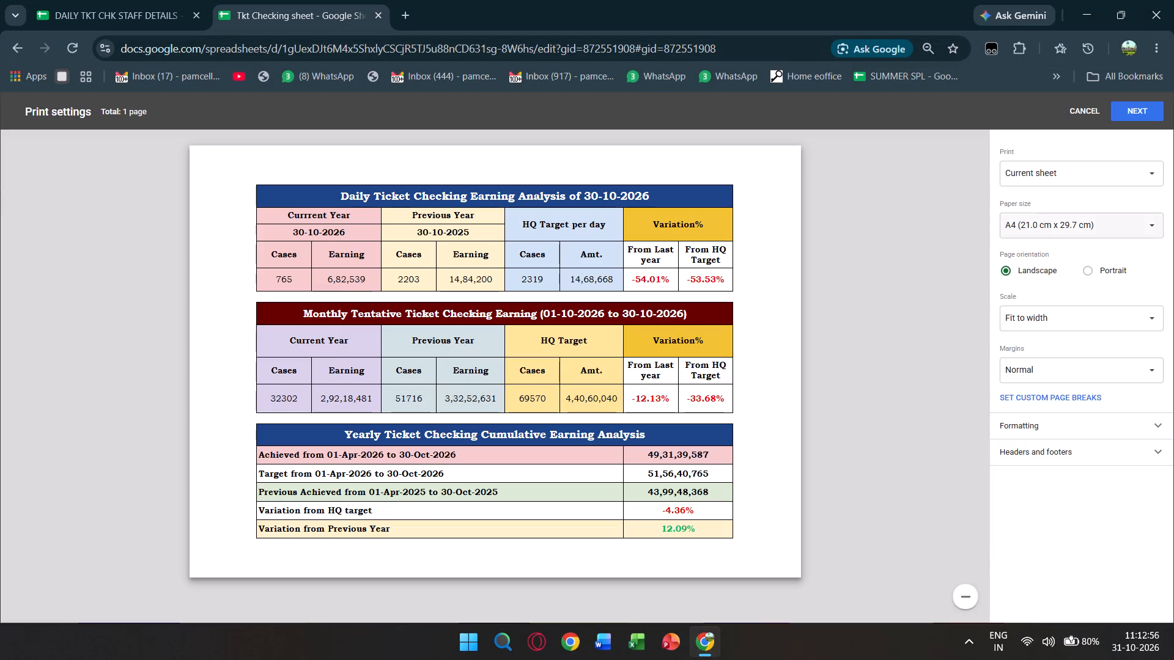
{"action": "left_click", "coordinate": [1124, 103]}
{"action": "left_click", "coordinate": [889, 568]}
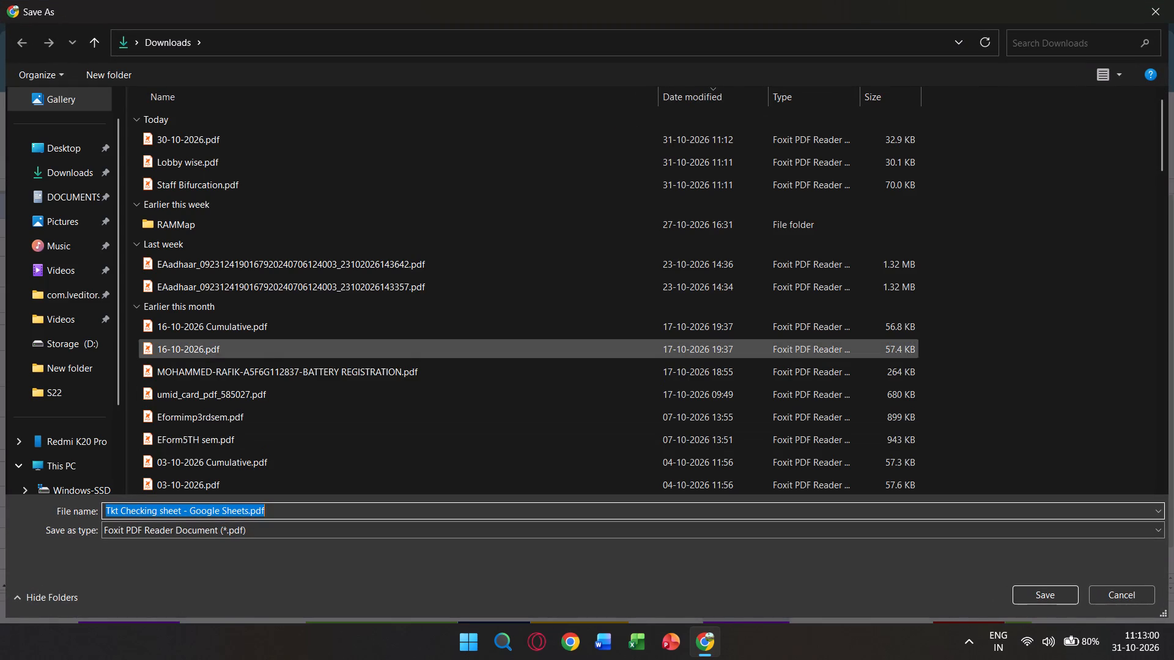
{"action": "left_click", "coordinate": [300, 327]}
{"action": "double_click", "coordinate": [109, 515]}
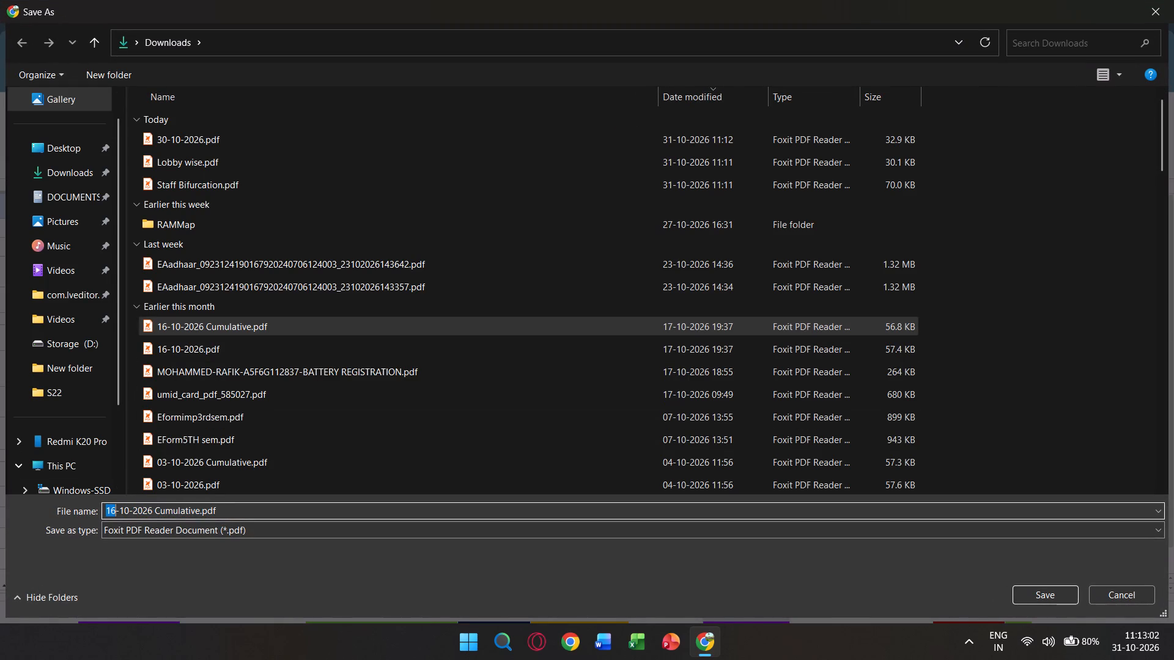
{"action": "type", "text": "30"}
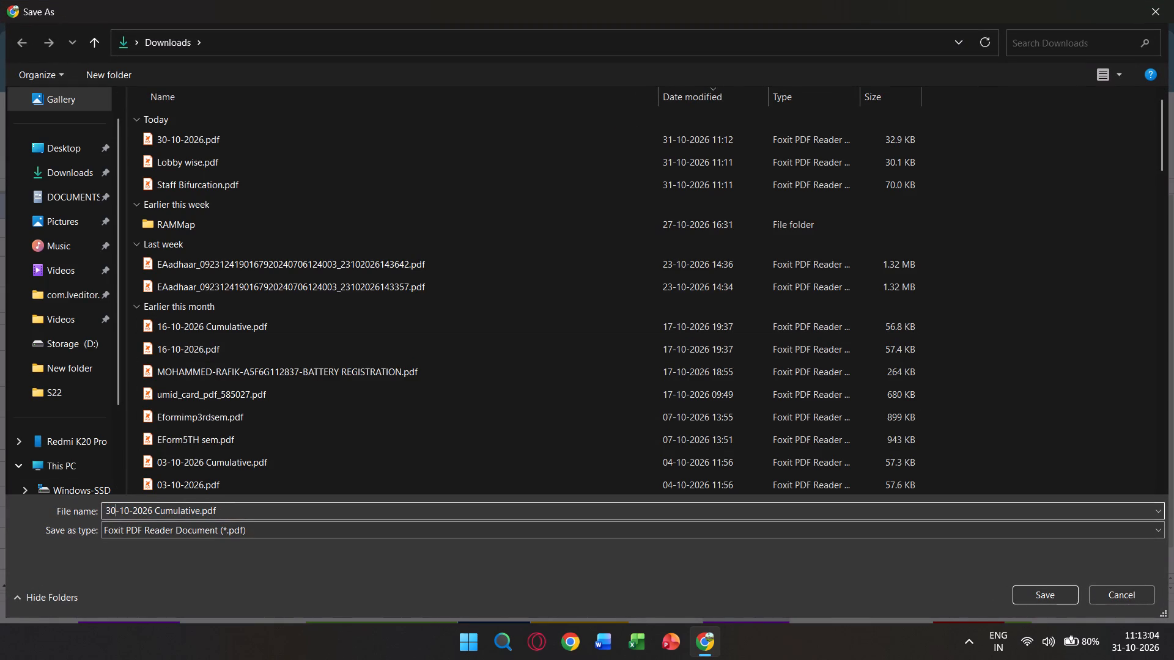
Save the For SrDCM Sir PDF in Downloads as 30-10-2026 Cumulative.pdf.
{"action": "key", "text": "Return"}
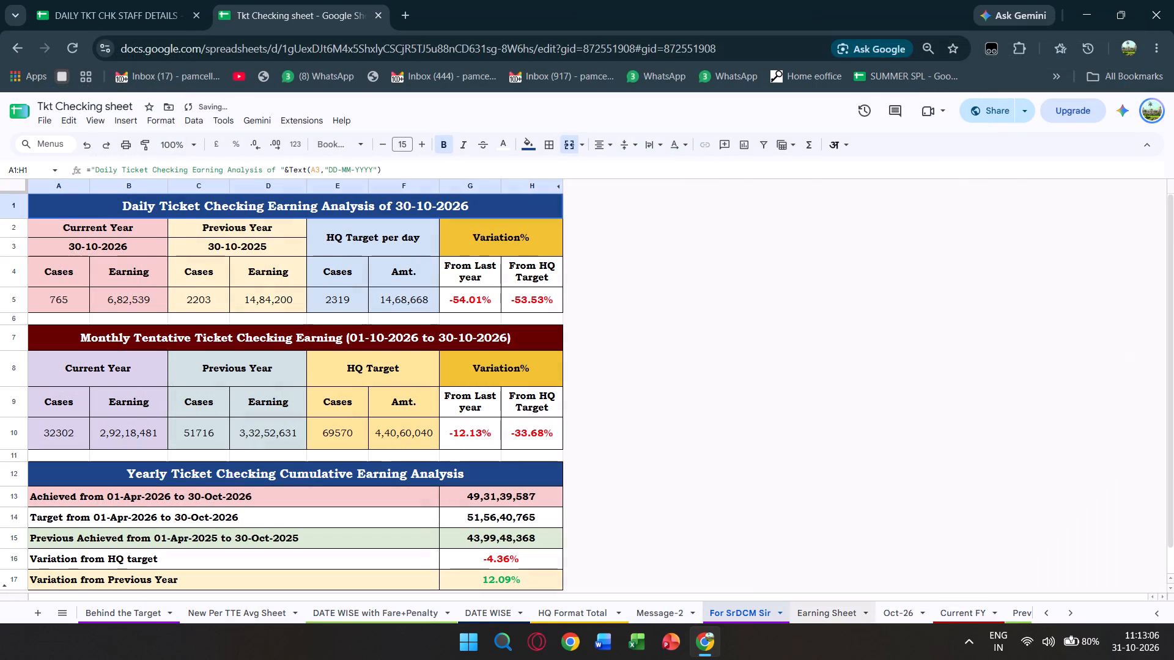
Open the Oct-26 sheet and check the 30-10-2026 row near the end of the daily entries.
{"action": "left_click", "coordinate": [886, 613]}
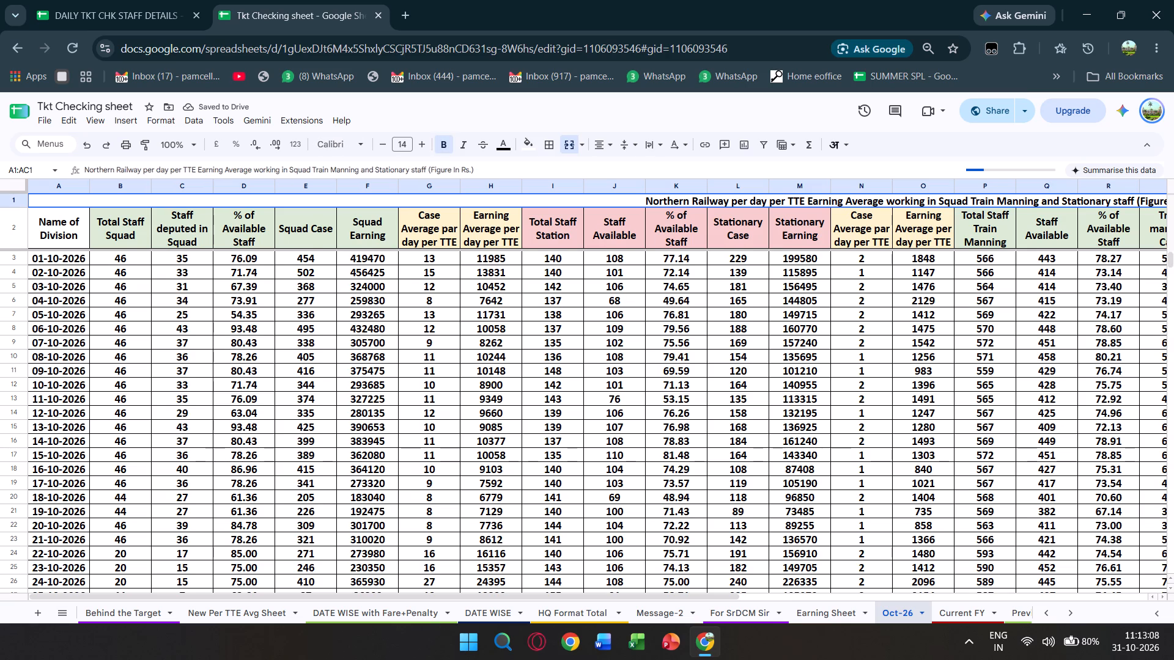
{"action": "scroll", "coordinate": [497, 328], "scroll_direction": "down", "scroll_amount": 4}
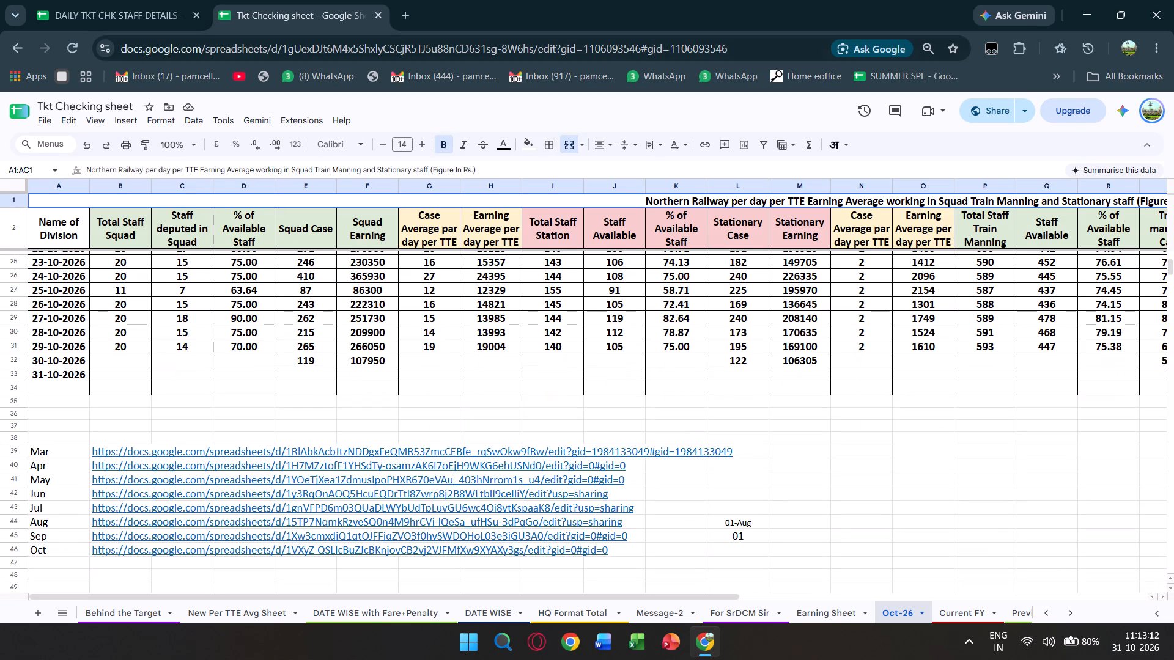
Open another Chrome window using the Mohammed profile with the "Trust in Allah" picture.
{"action": "left_click", "coordinate": [567, 636]}
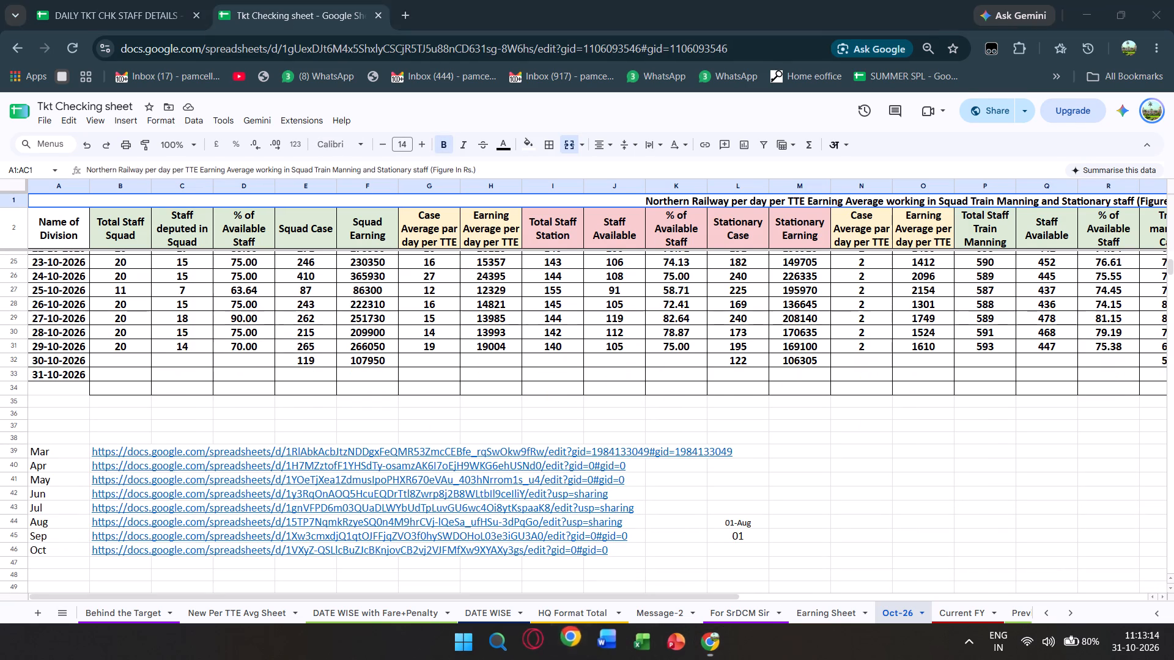
{"action": "left_click", "coordinate": [394, 428]}
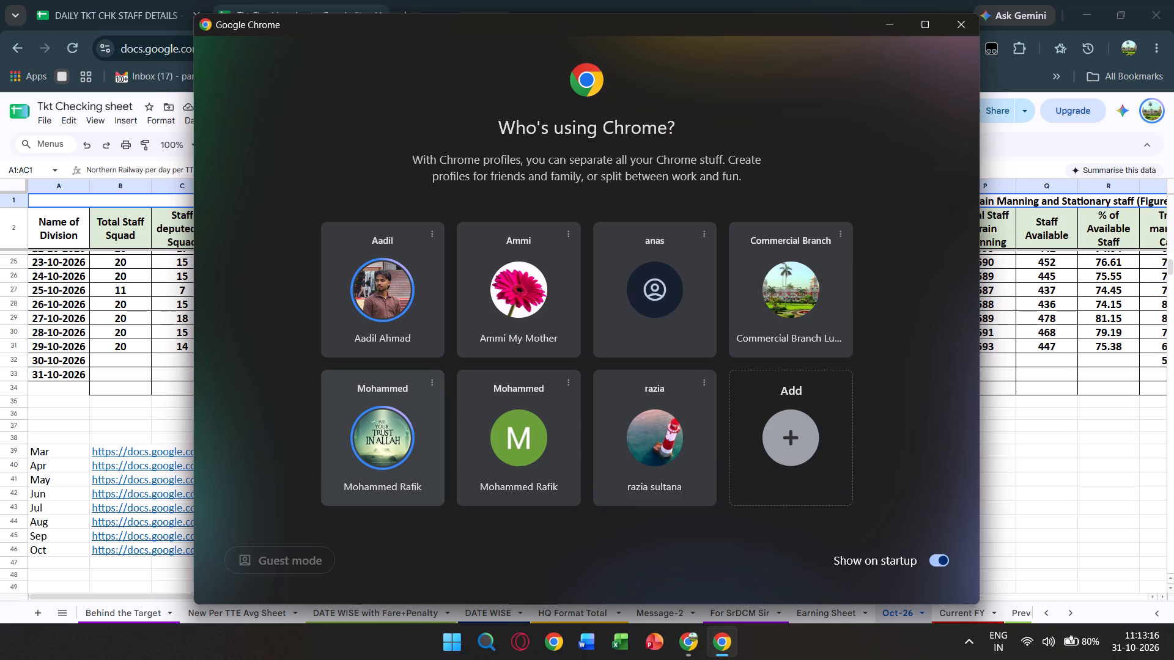
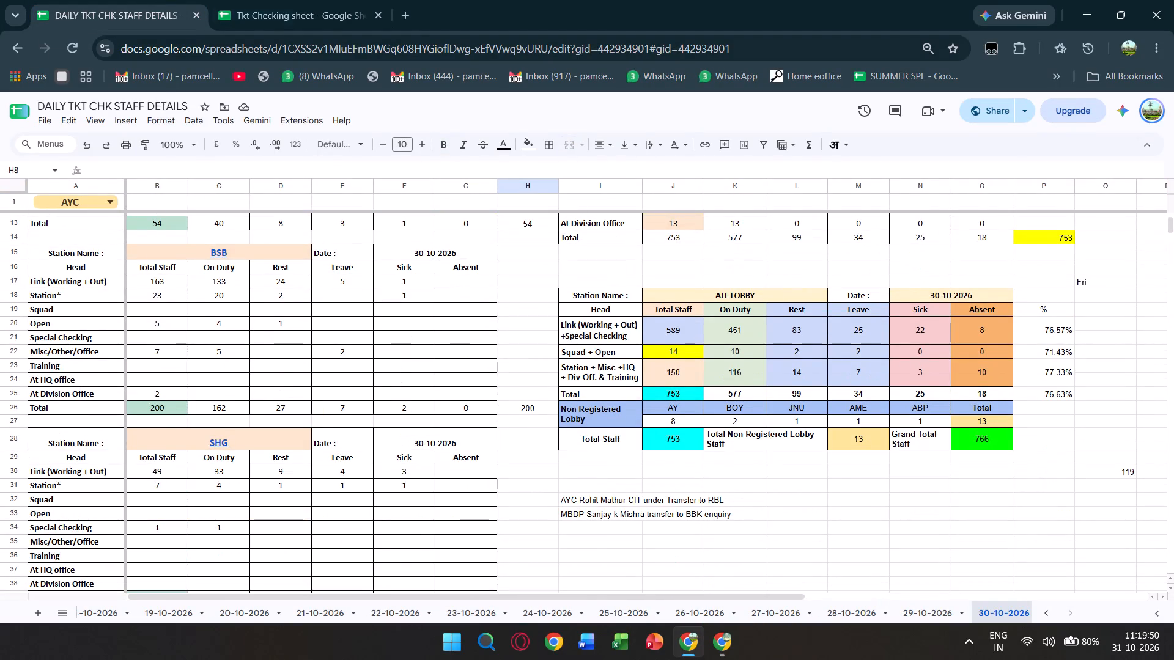
In the Tkt Checking sheet's Oct-26 sheet, enter Total Staff Squad 14 and Staff deputed in Squad 10 for 30-10-2026.
{"action": "left_click", "coordinate": [300, 2]}
{"action": "left_click", "coordinate": [124, 358]}
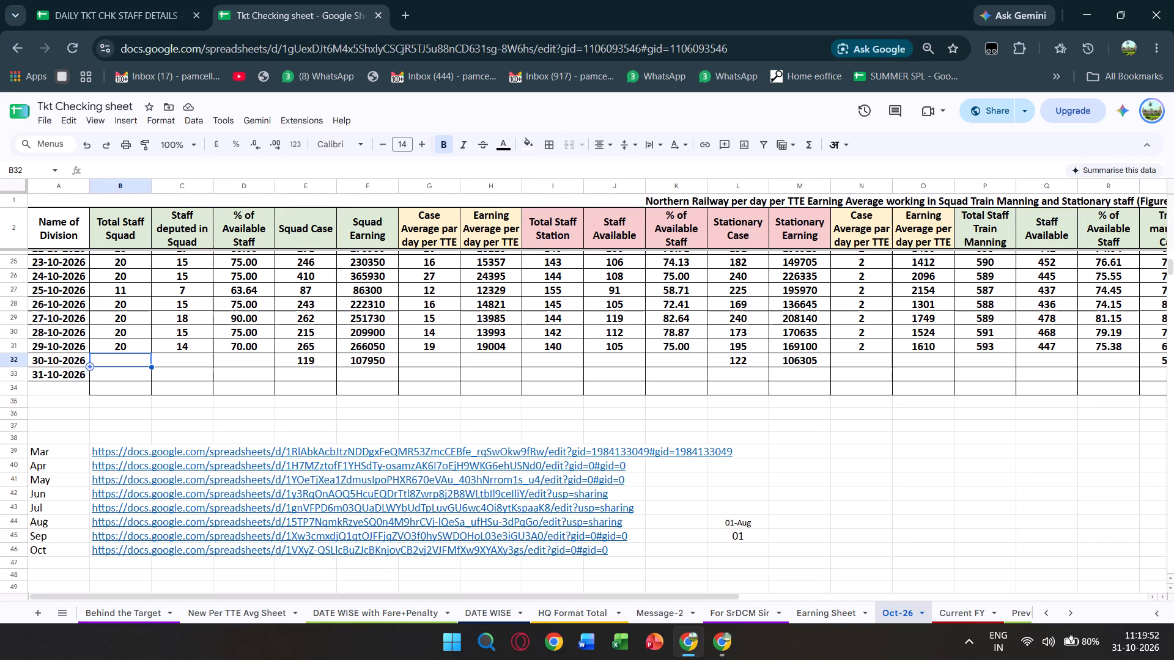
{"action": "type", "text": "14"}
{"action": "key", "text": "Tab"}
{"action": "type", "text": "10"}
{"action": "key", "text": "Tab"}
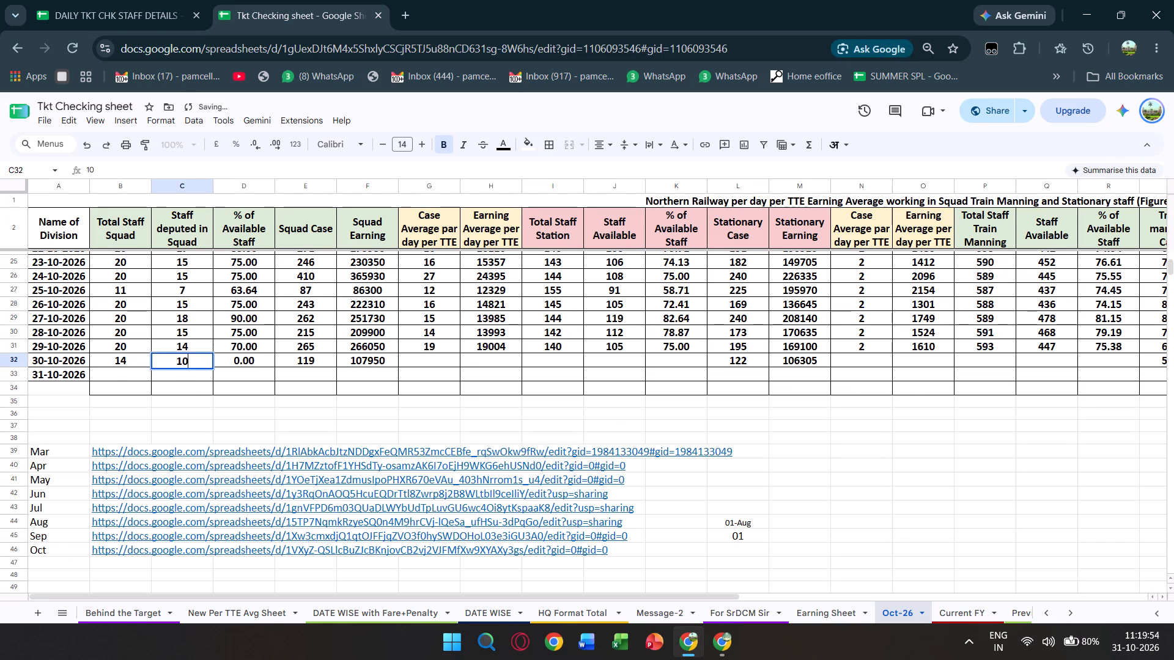
Return to the DAILY TKT CHK STAFF DETAILS spreadsheet to consult the ALL LOBBY staff table for 30-10-2026.
{"action": "left_click", "coordinate": [153, 14]}
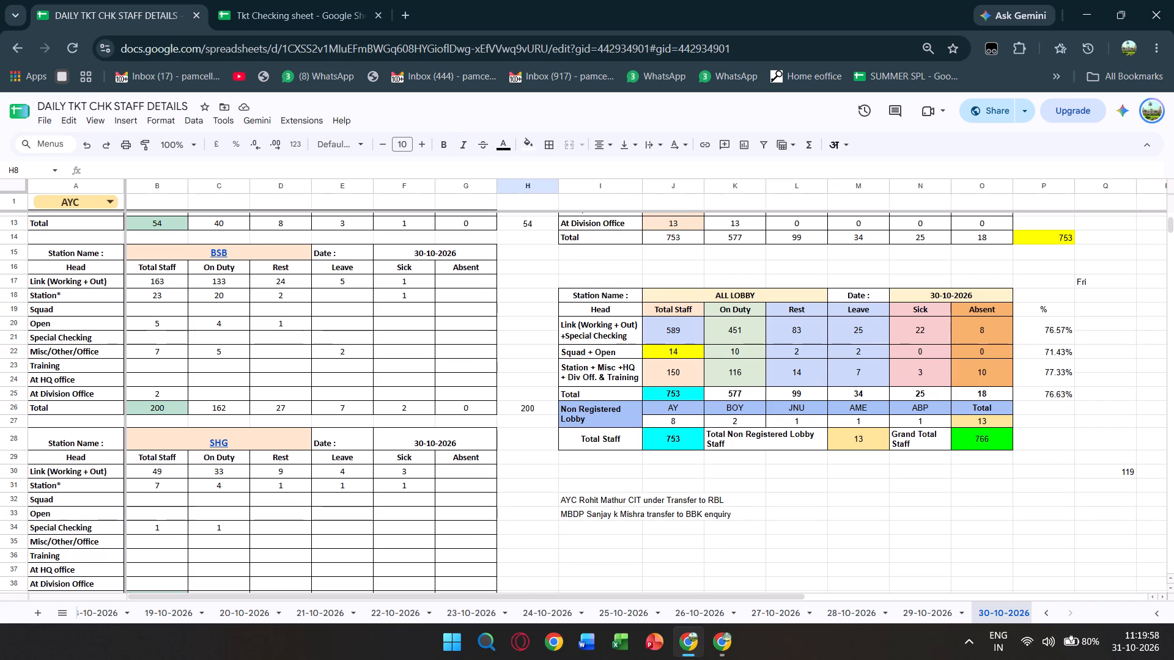
In the Oct-26 sheet's 30-10-2026 row, enter 150 as Total Staff Station and 116 as Station Staff Available.
{"action": "left_click", "coordinate": [361, 24]}
{"action": "left_click", "coordinate": [539, 367]}
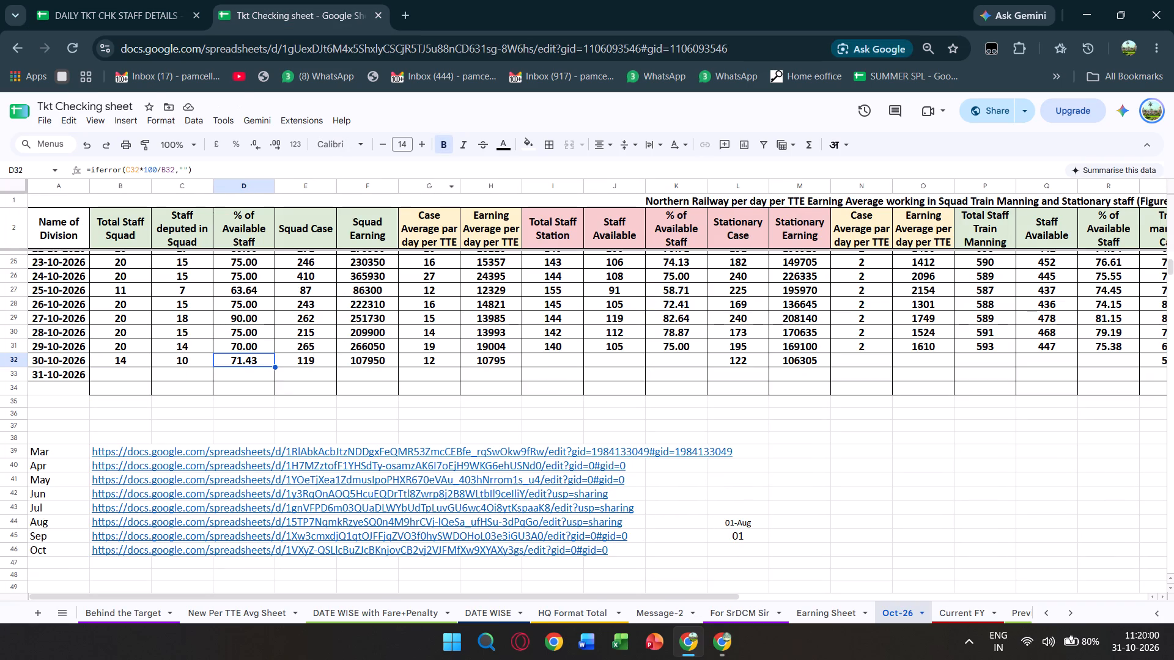
{"action": "type", "text": "150"}
{"action": "key", "text": "Tab"}
{"action": "type", "text": "116"}
{"action": "key", "text": "Tab"}
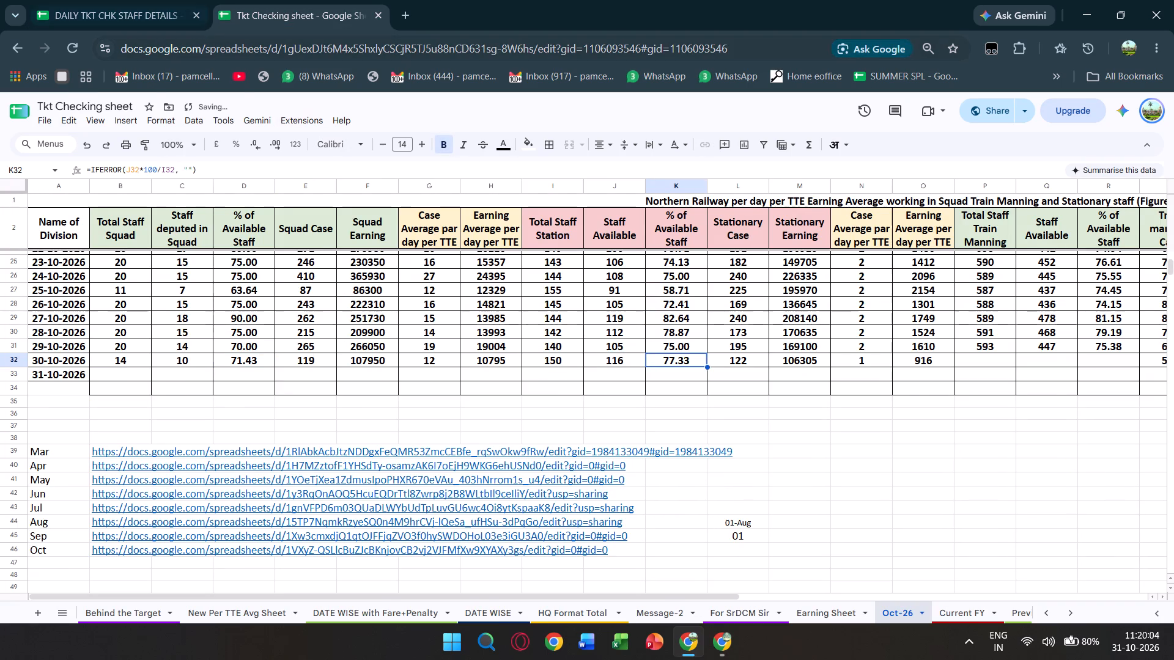
In the same 30-10-2026 row, enter 589 as Total Staff Train Manning and 451 as its Staff Available, checking against the staff details.
{"action": "left_click", "coordinate": [136, 19]}
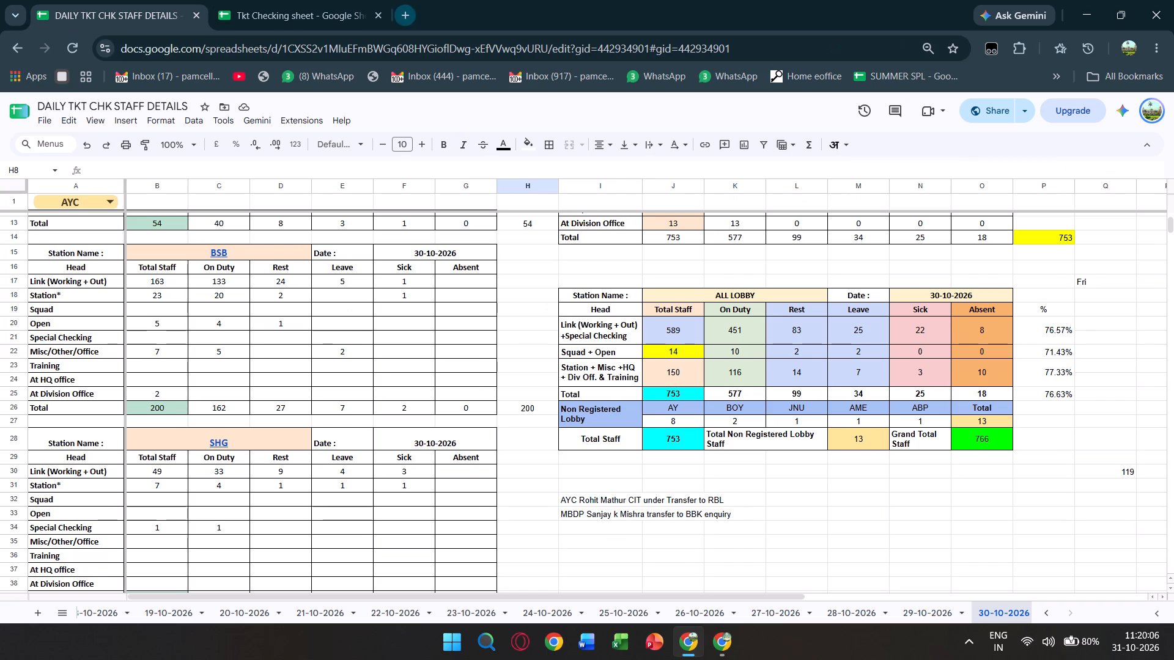
{"action": "left_click", "coordinate": [307, 18]}
{"action": "left_click", "coordinate": [989, 361]}
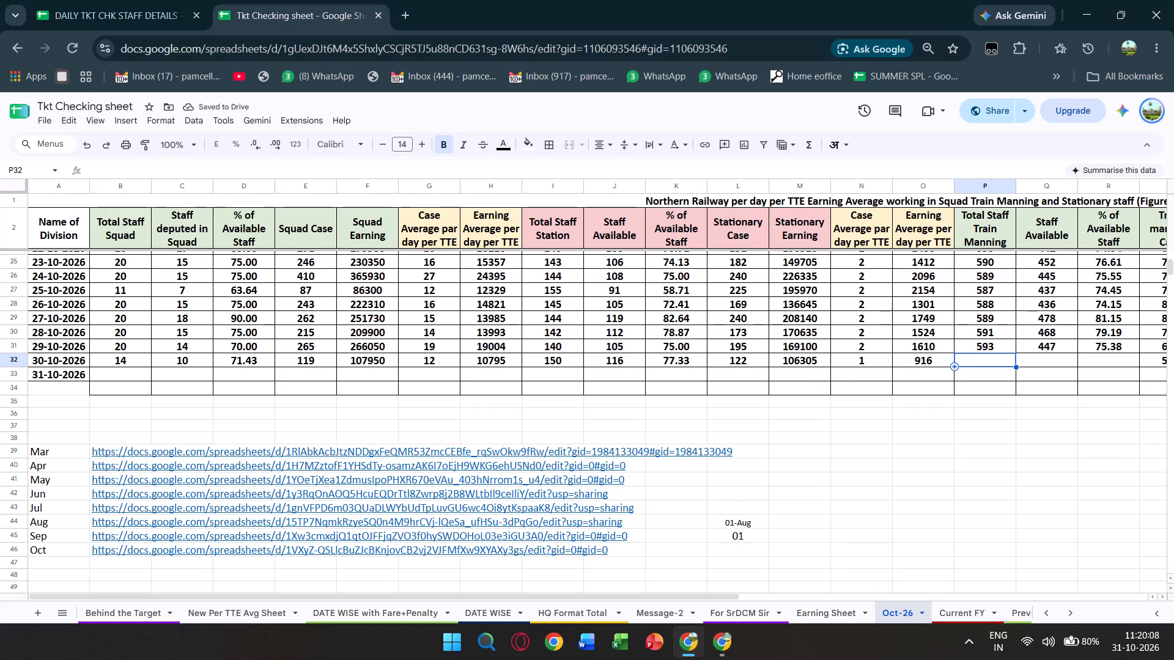
{"action": "key", "text": "4"}
{"action": "key", "text": "BackSpace"}
{"action": "type", "text": "589"}
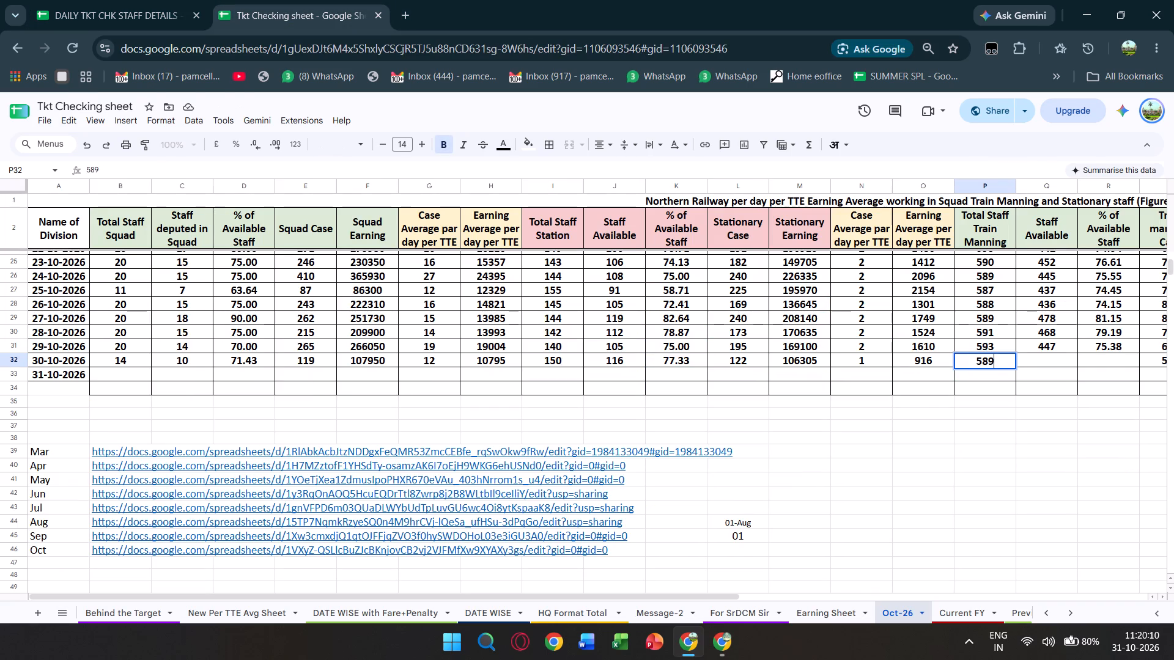
{"action": "key", "text": "Tab"}
{"action": "type", "text": "451"}
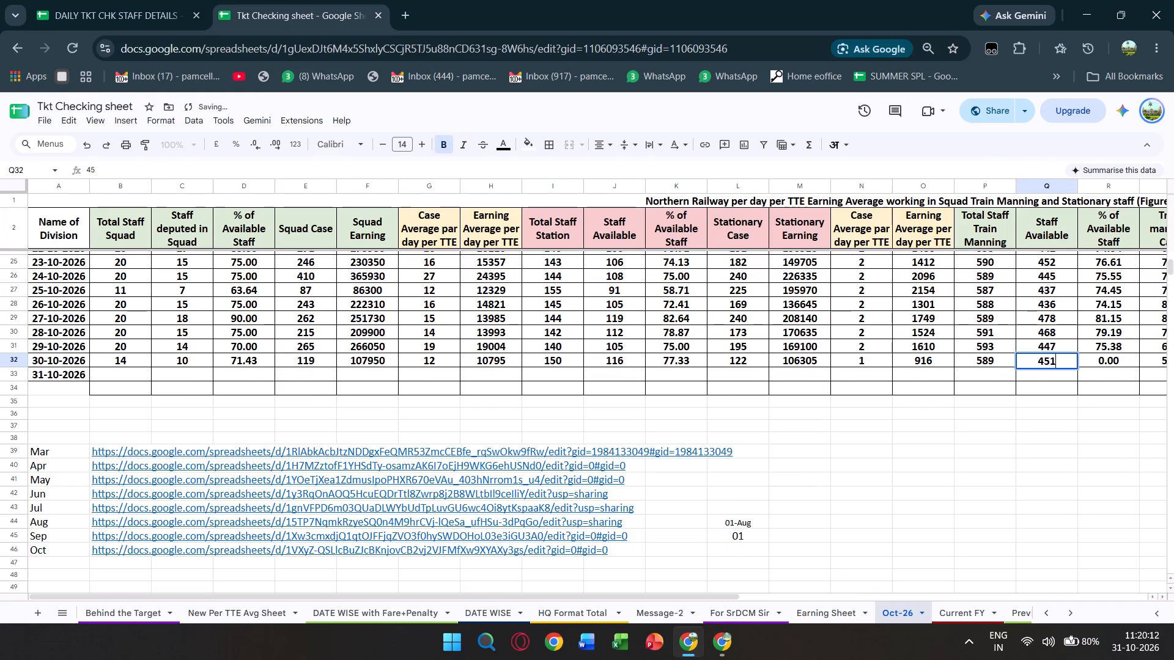
{"action": "key", "text": "Tab"}
{"action": "left_click", "coordinate": [108, 5]}
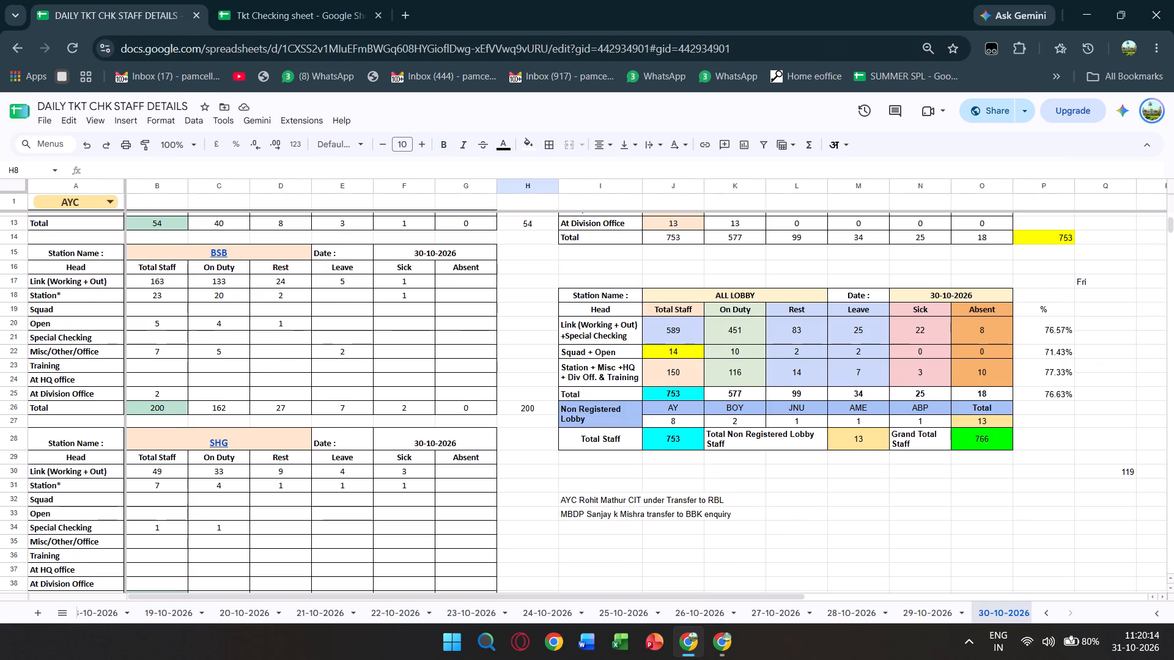
{"action": "left_click", "coordinate": [322, 23]}
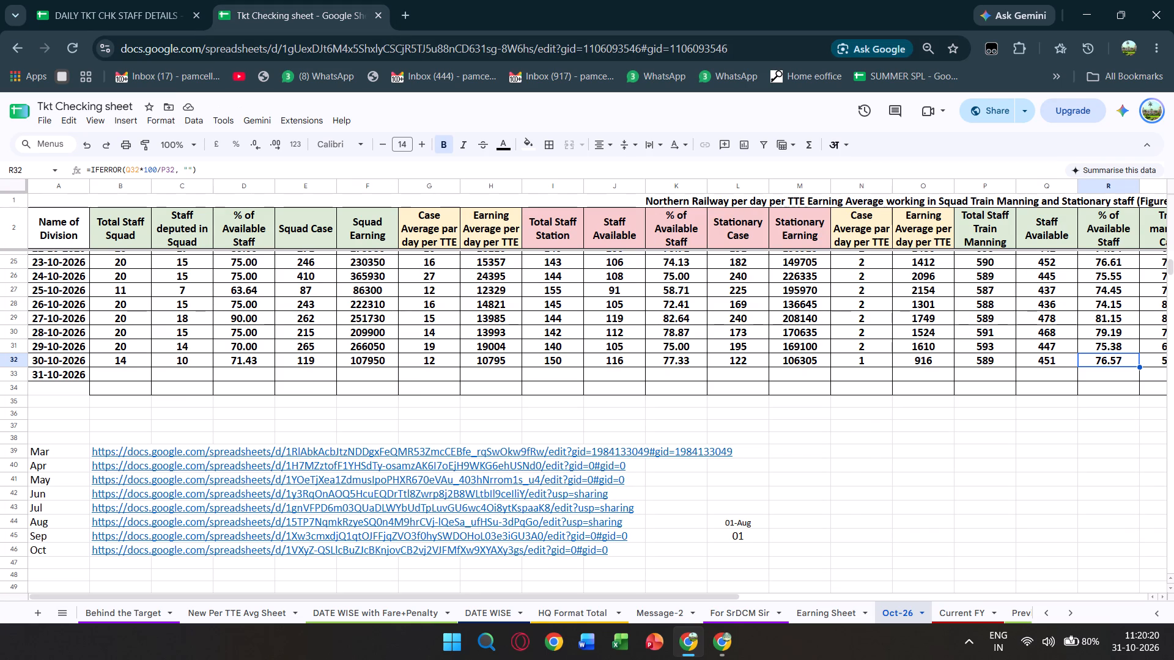
Clear the stray entries in cells L44 to L46 beside the monthly links.
{"action": "left_click_drag", "start_coordinate": [743, 526], "coordinate": [742, 547]}
{"action": "key", "text": "BackSpace"}
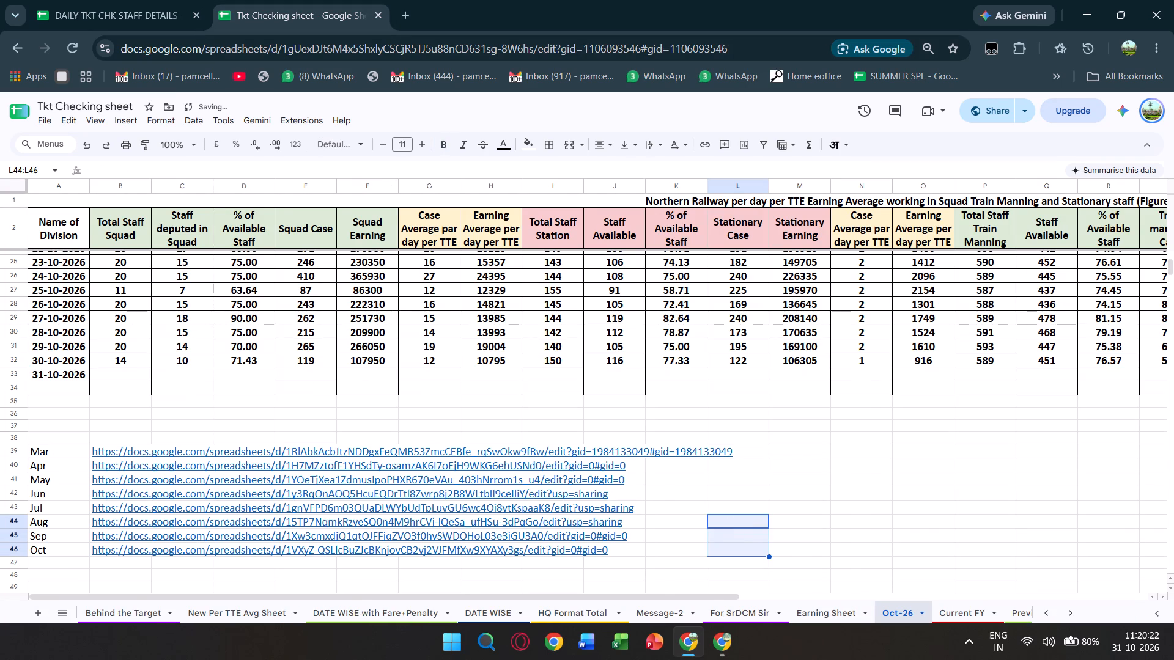
Open the Daily TC OCT 2026 spreadsheet from the Oct link and go to its sheet 30.
{"action": "left_click", "coordinate": [111, 555]}
{"action": "left_click", "coordinate": [130, 573]}
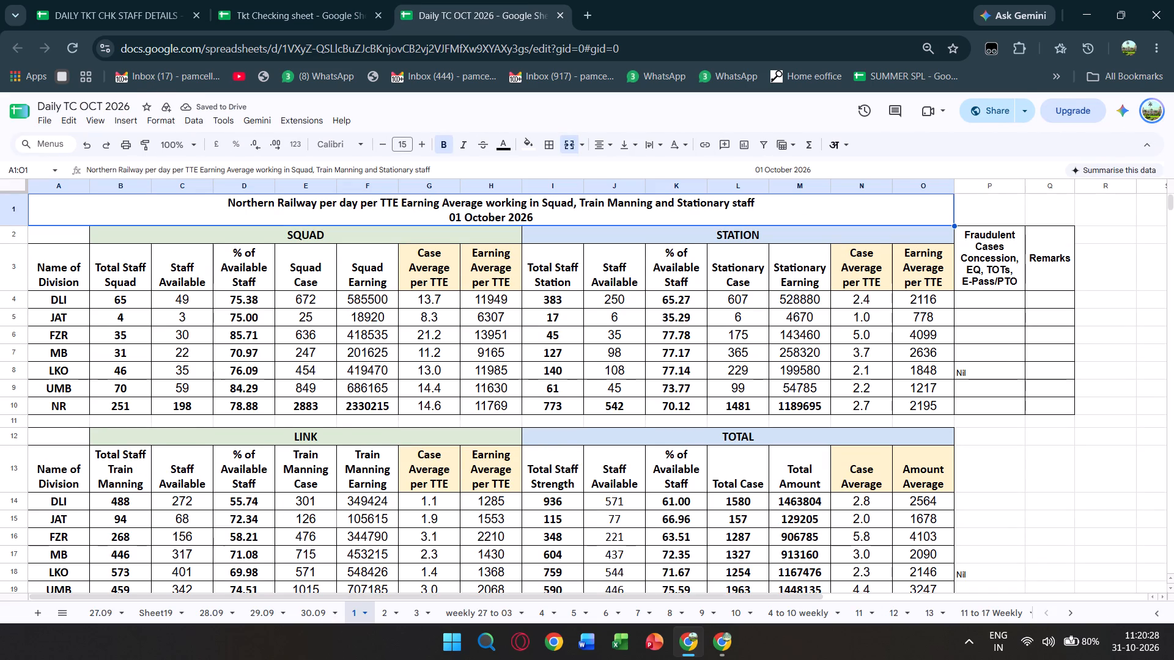
{"action": "triple_click", "coordinate": [1068, 610]}
{"action": "double_click", "coordinate": [1068, 610]}
{"action": "left_click", "coordinate": [911, 614]}
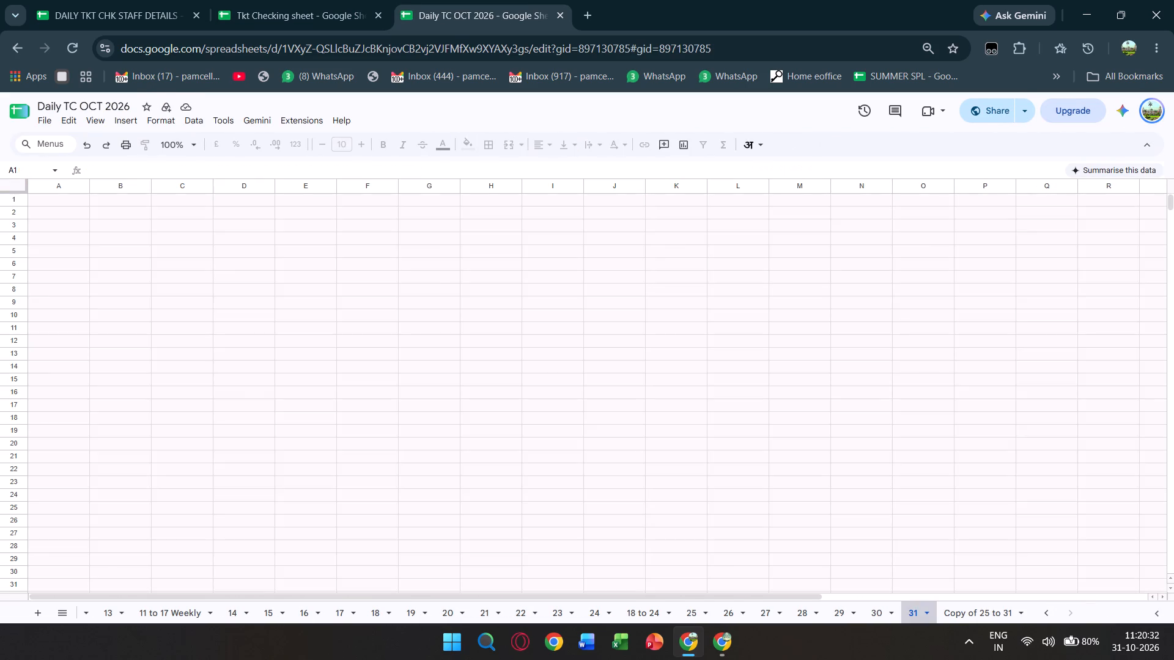
{"action": "left_click", "coordinate": [883, 614]}
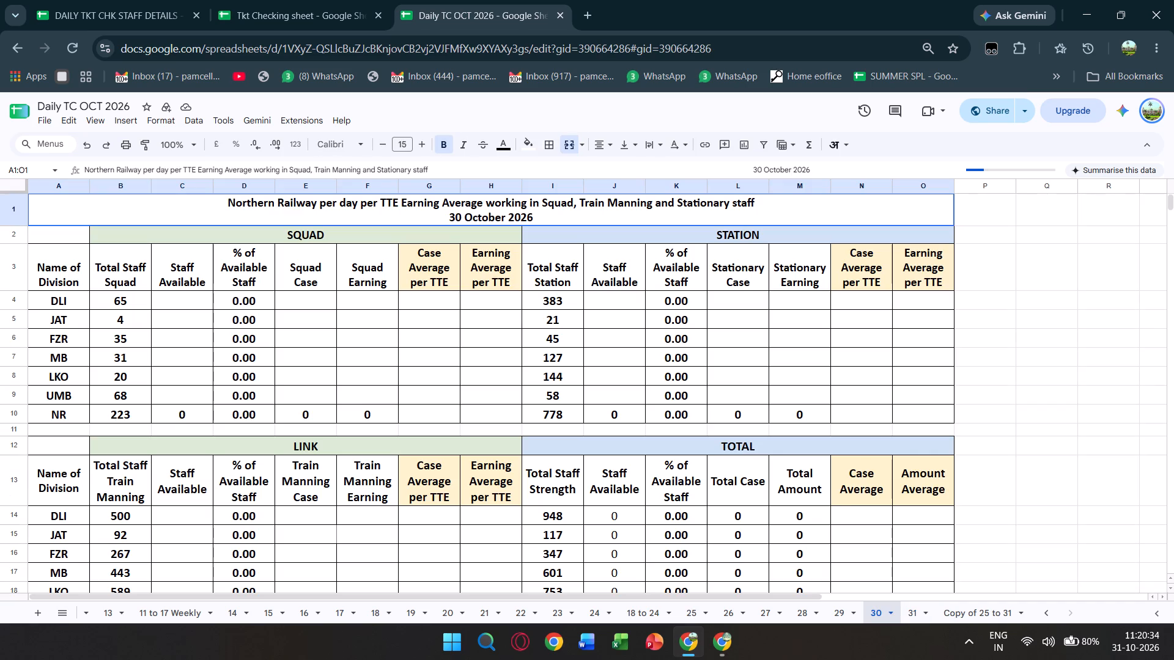
Copy the 30-10-2026 squad and station figures, B32:M32 of Oct-26, and paste values only into the LKO row from B8 in sheet 30.
{"action": "left_click", "coordinate": [327, 13]}
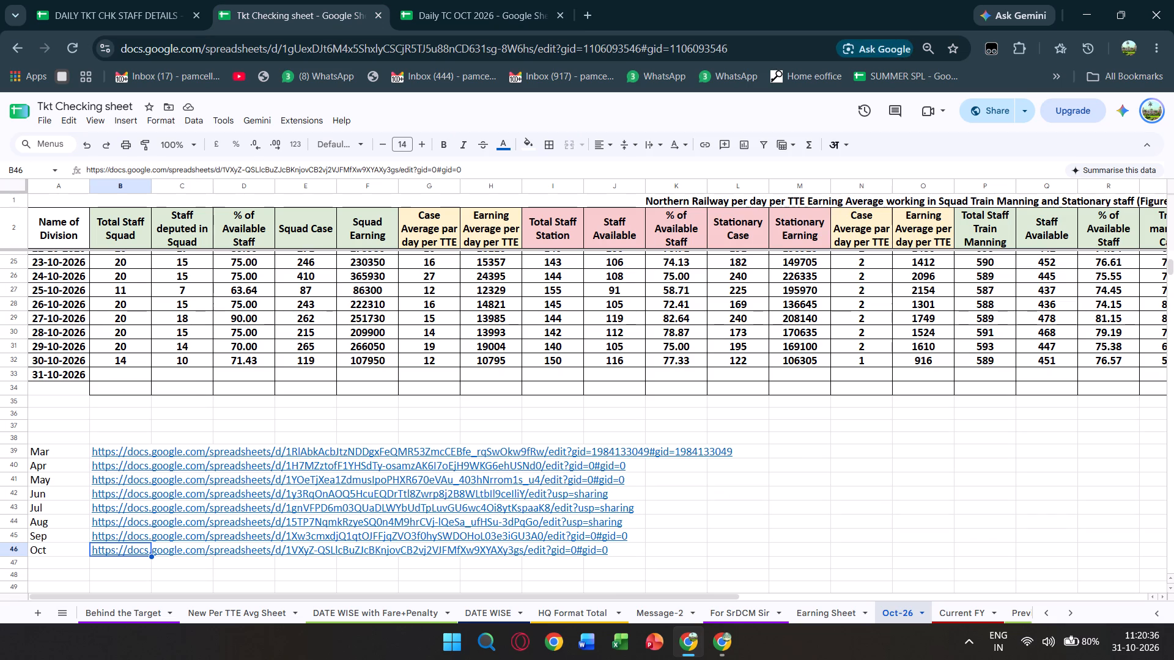
{"action": "left_click", "coordinate": [138, 359]}
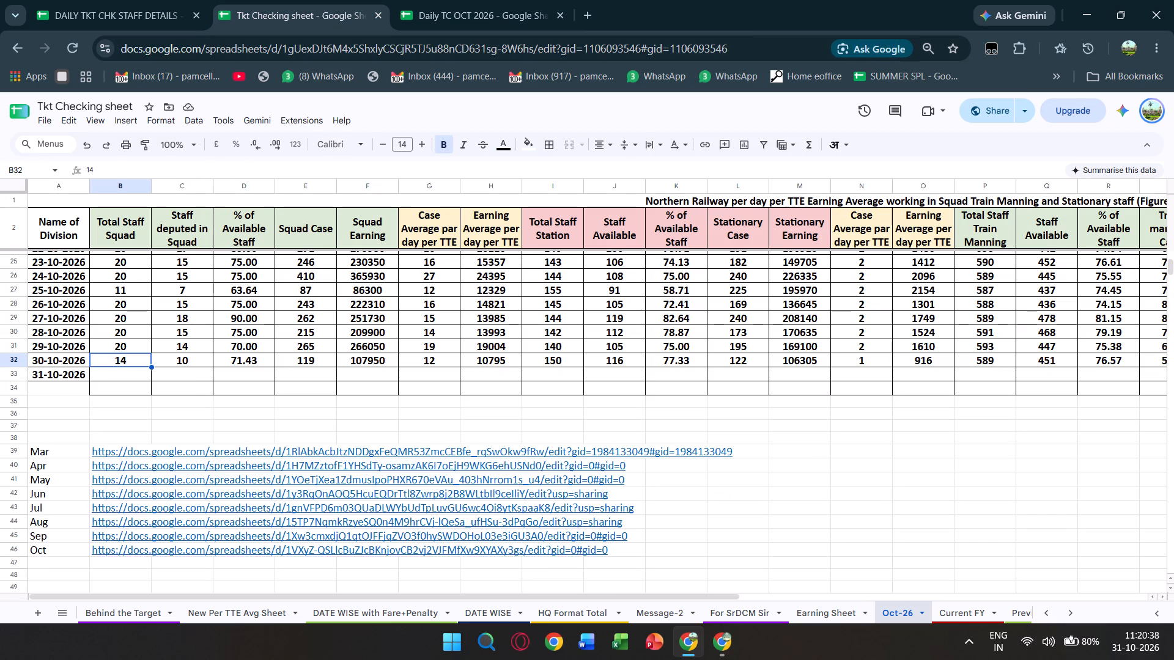
{"action": "left_click", "coordinate": [806, 359], "text": "shift"}
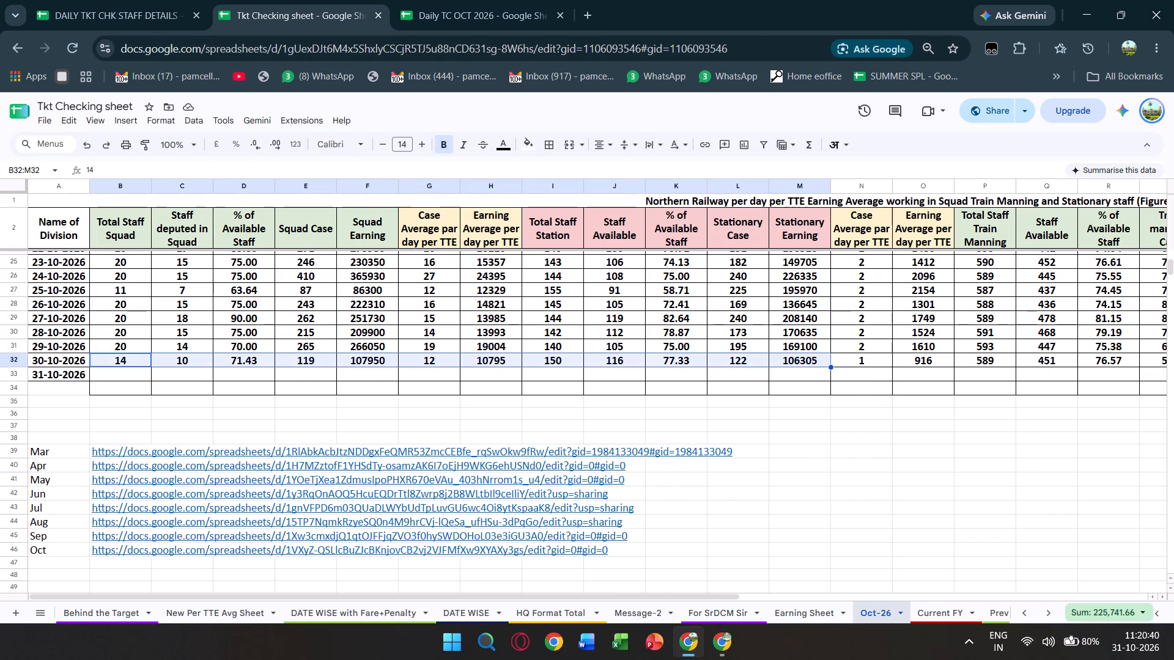
{"action": "key", "text": "ctrl+c"}
{"action": "left_click", "coordinate": [500, 16]}
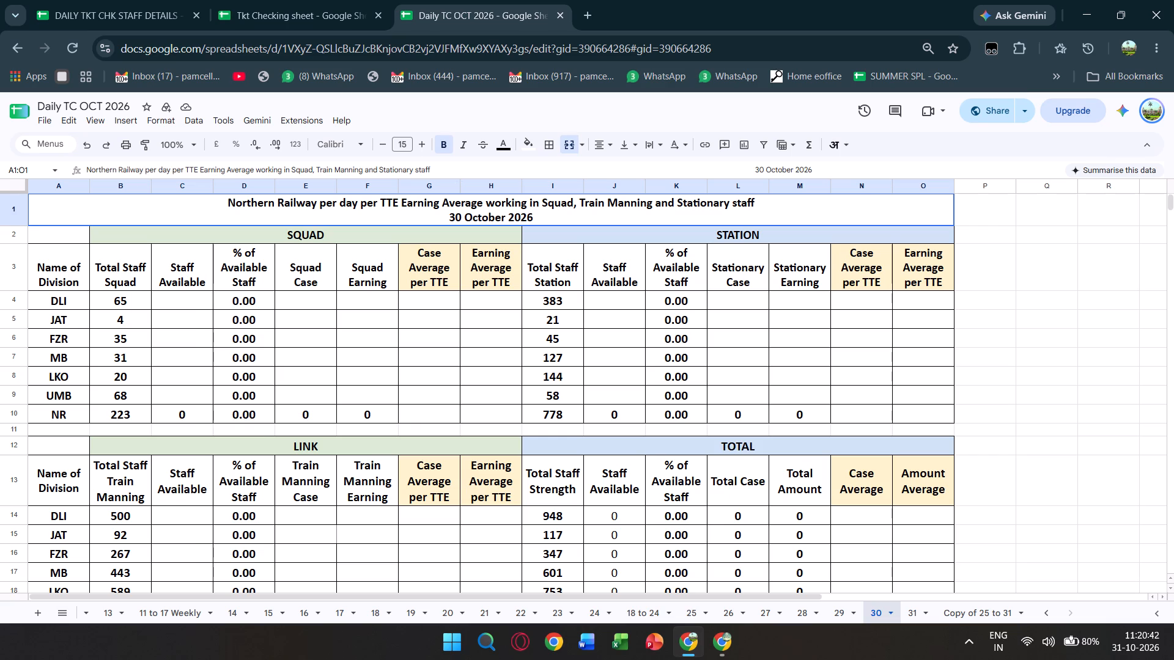
{"action": "left_click", "coordinate": [131, 376]}
{"action": "key", "text": "ctrl+shift+v"}
Fill the LKO row's squad percentage, case average, earning average and station percentage formulas down from the MB row, cells D8, G8, H8 and K8.
{"action": "left_click", "coordinate": [240, 370]}
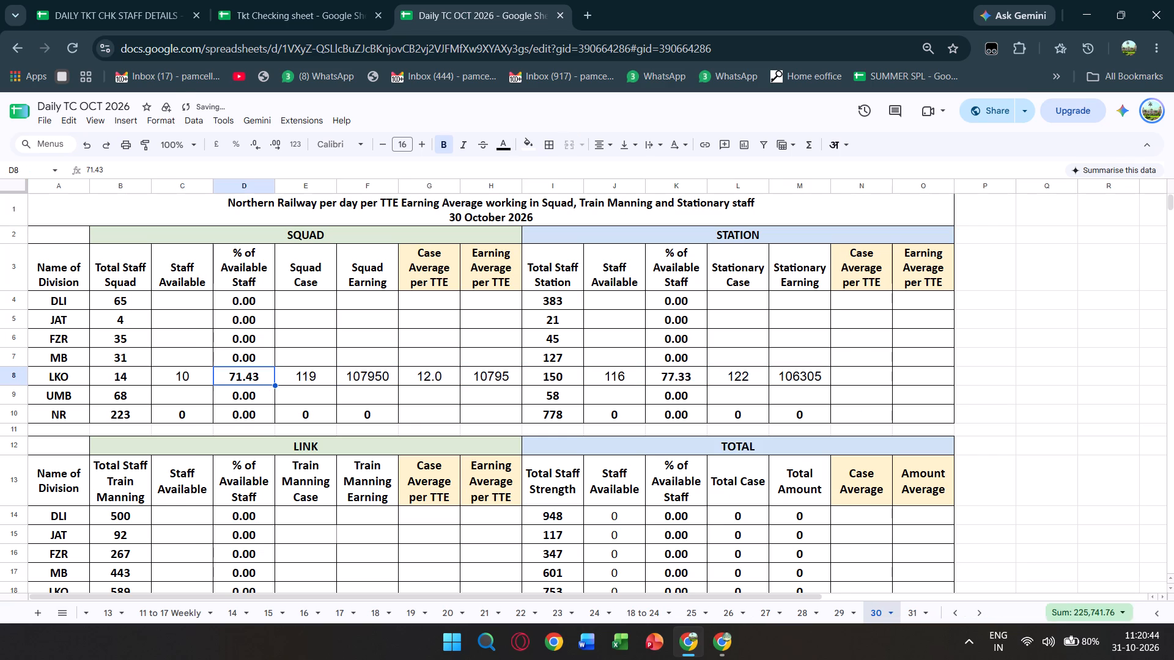
{"action": "key", "text": "ctrl+d"}
{"action": "left_click", "coordinate": [444, 377]}
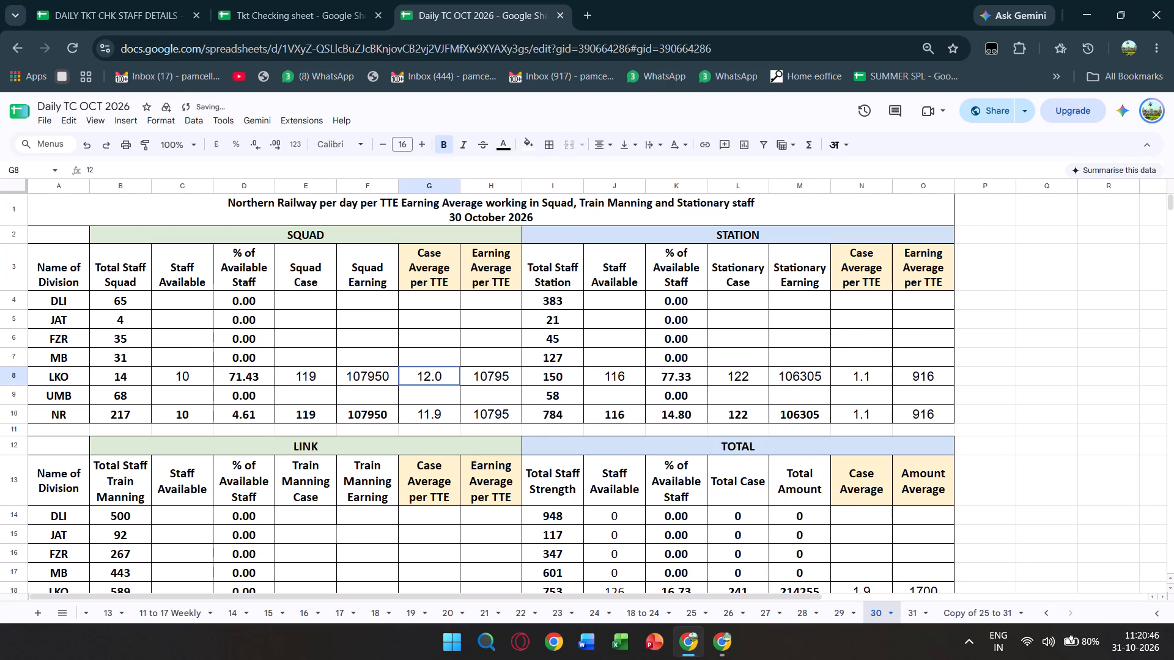
{"action": "key", "text": "ctrl+d"}
{"action": "left_click", "coordinate": [479, 376]}
{"action": "key", "text": "ctrl+d"}
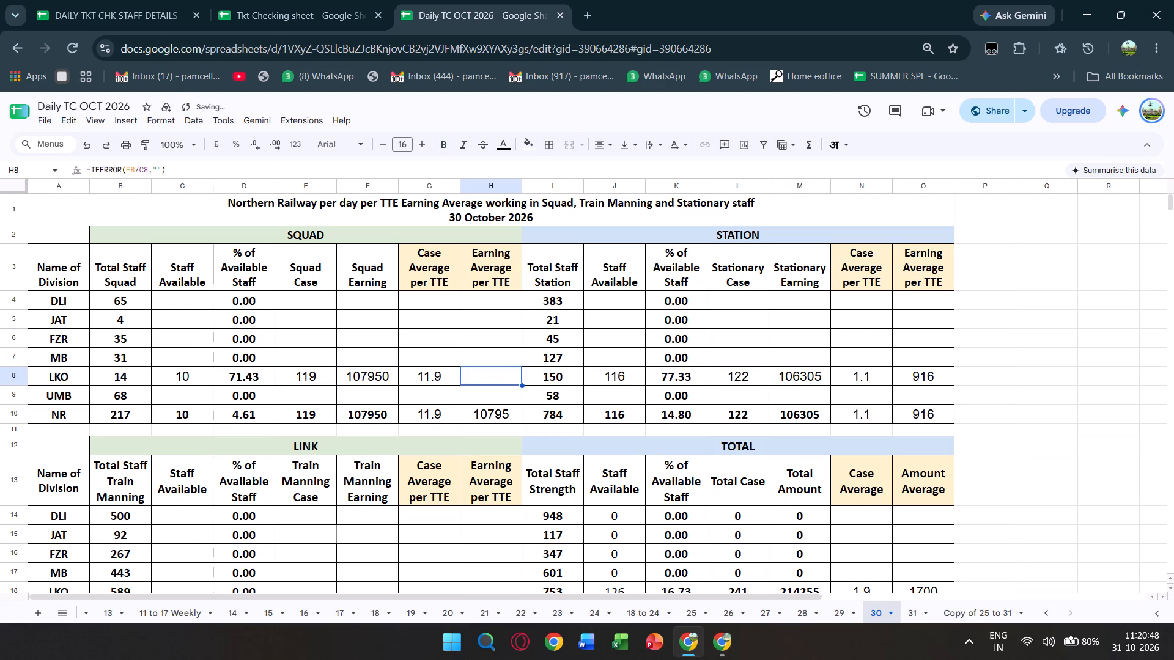
{"action": "left_click", "coordinate": [544, 374]}
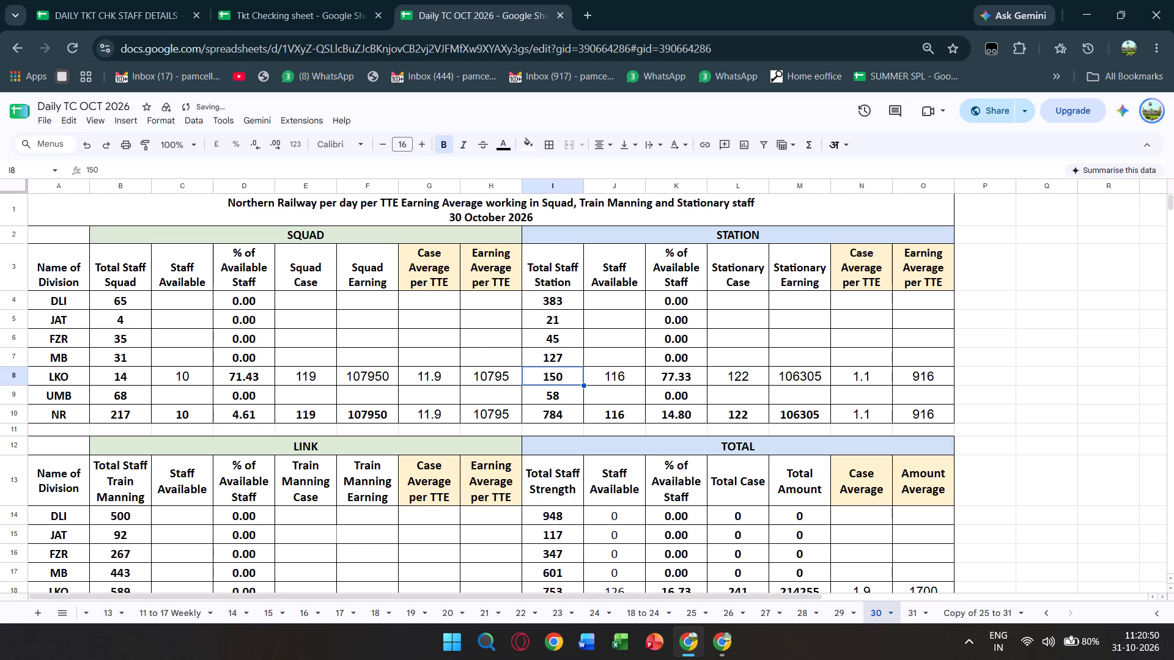
{"action": "left_click", "coordinate": [615, 371]}
{"action": "left_click", "coordinate": [661, 375]}
{"action": "key", "text": "ctrl+d"}
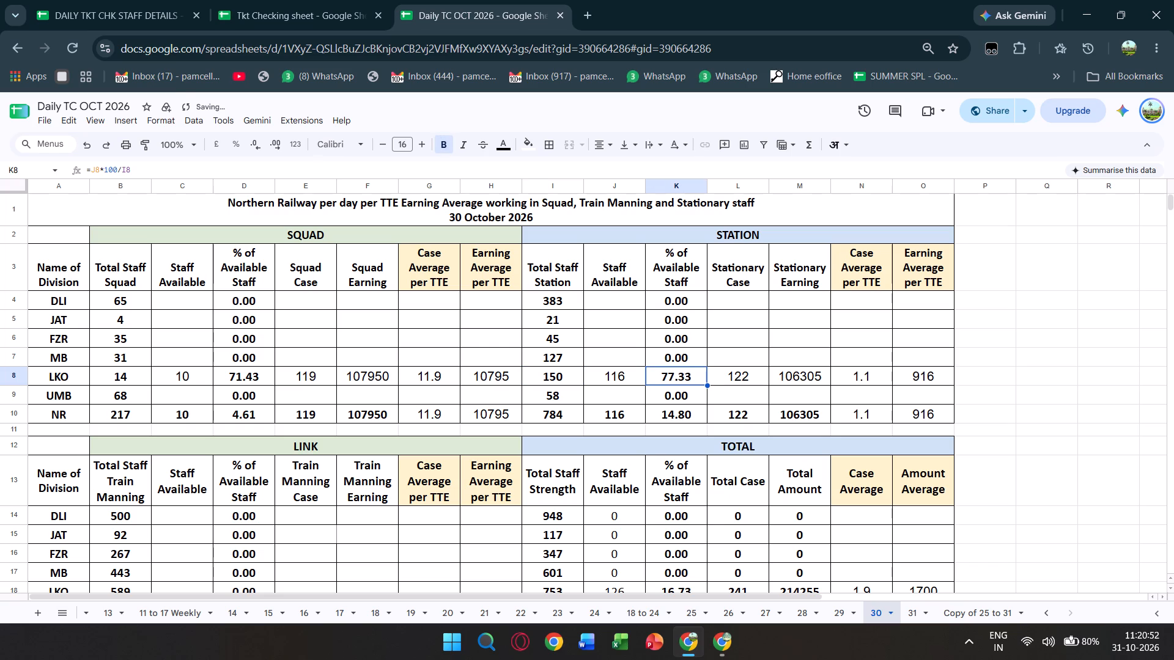
{"action": "left_click", "coordinate": [873, 376]}
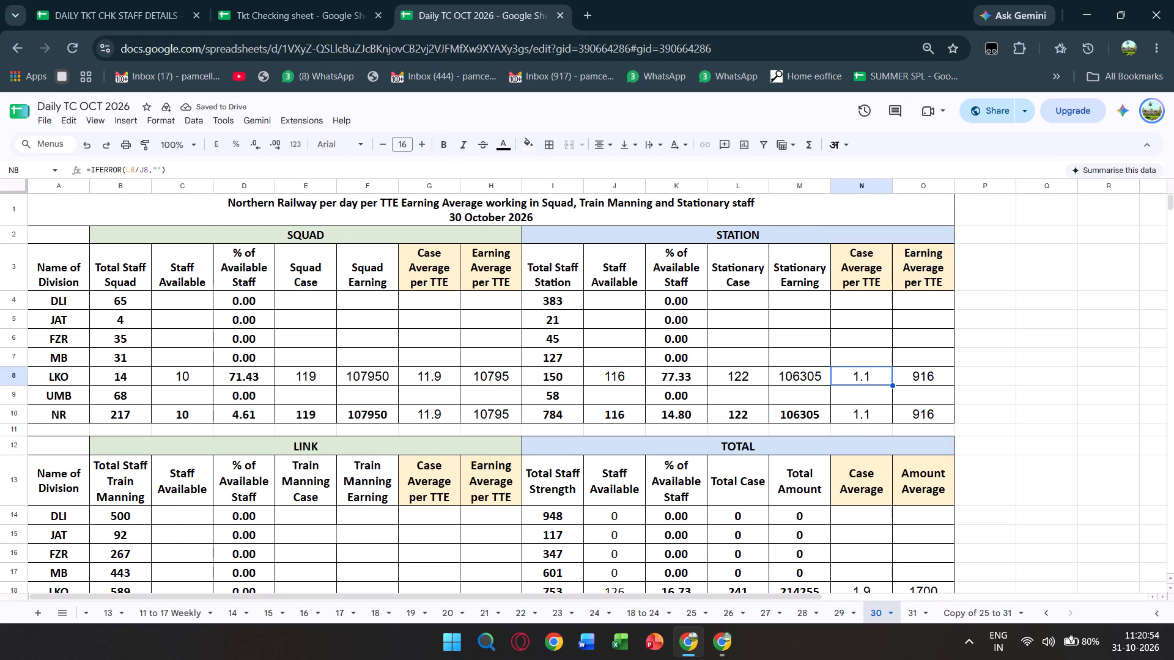
Copy the 30-10-2026 train manning figures, P32:T32 of Oct-26, and paste values only into the LINK table's LKO row from B18.
{"action": "left_click", "coordinate": [306, 18]}
{"action": "left_click", "coordinate": [989, 359]}
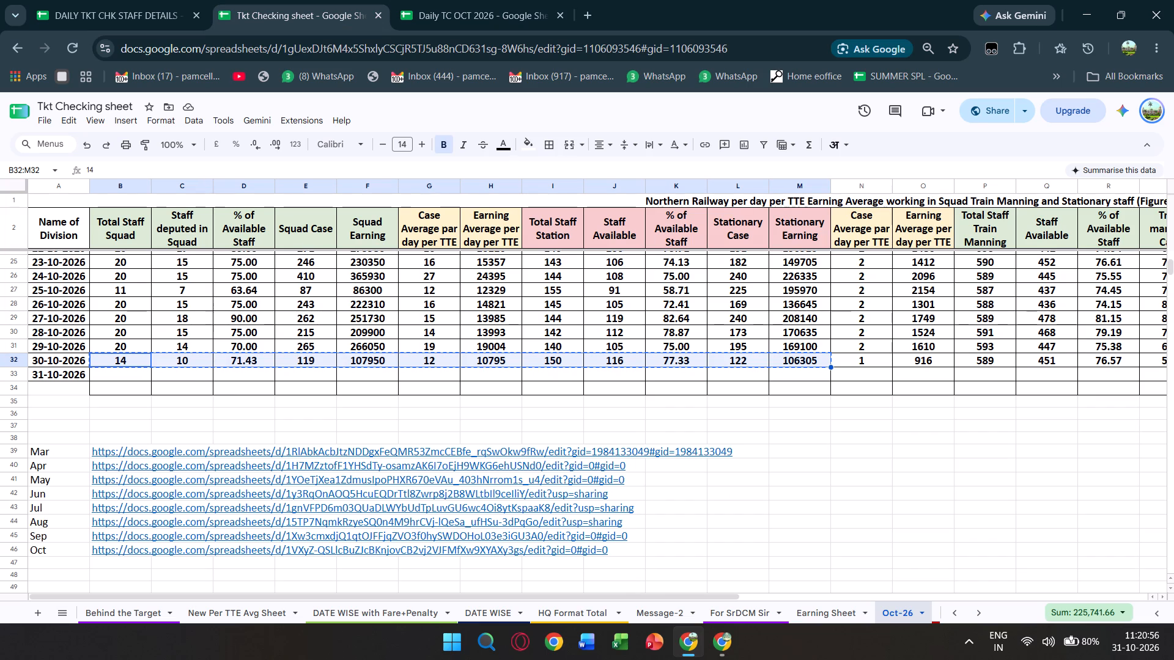
{"action": "key", "text": "shift+Right"}
{"action": "key", "text": "shift+Right"}
{"action": "key", "text": "shift+Right"}
{"action": "key", "text": "shift+Right"}
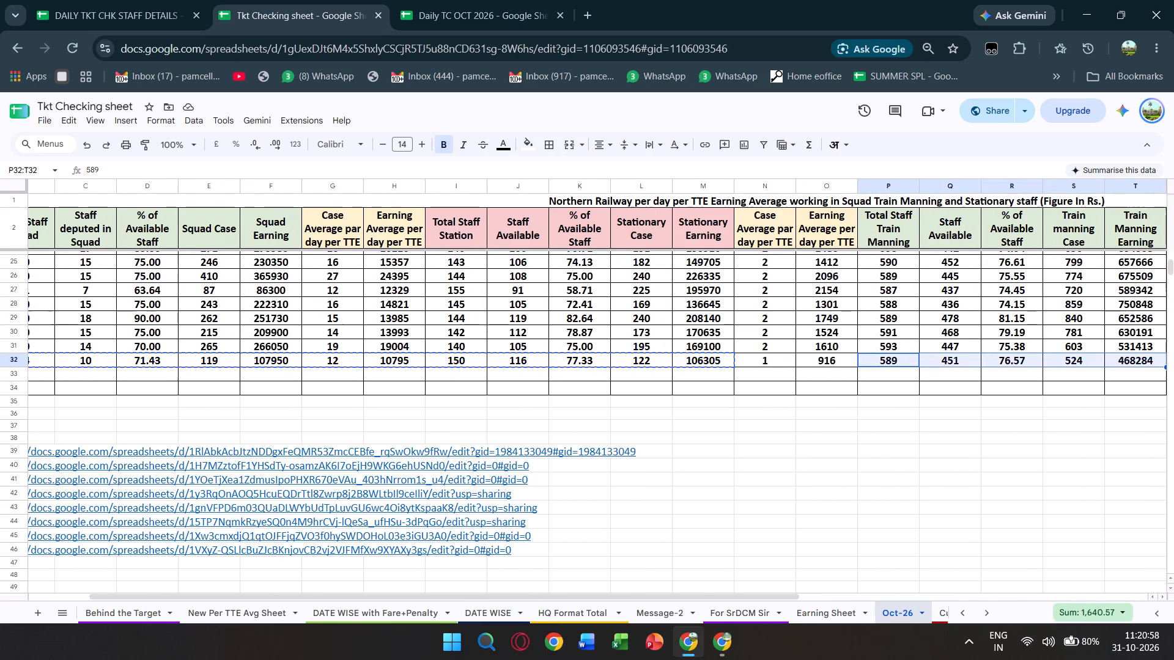
{"action": "key", "text": "shift+Right"}
{"action": "key", "text": "shift+Left"}
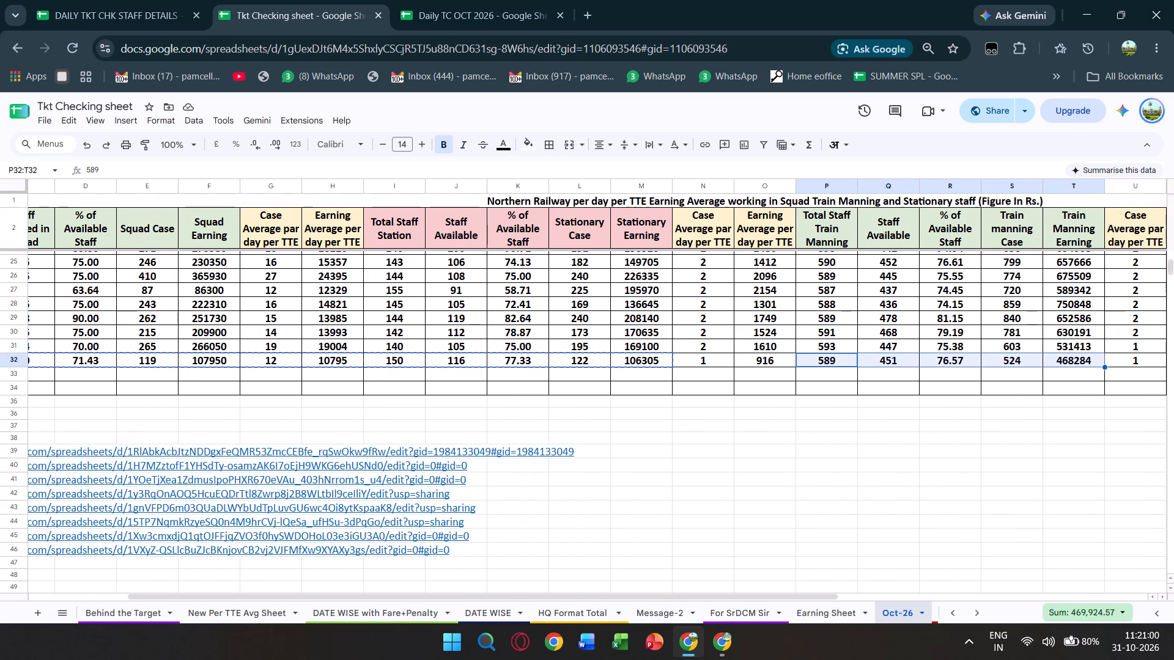
{"action": "key", "text": "ctrl+c"}
{"action": "left_click", "coordinate": [522, 15]}
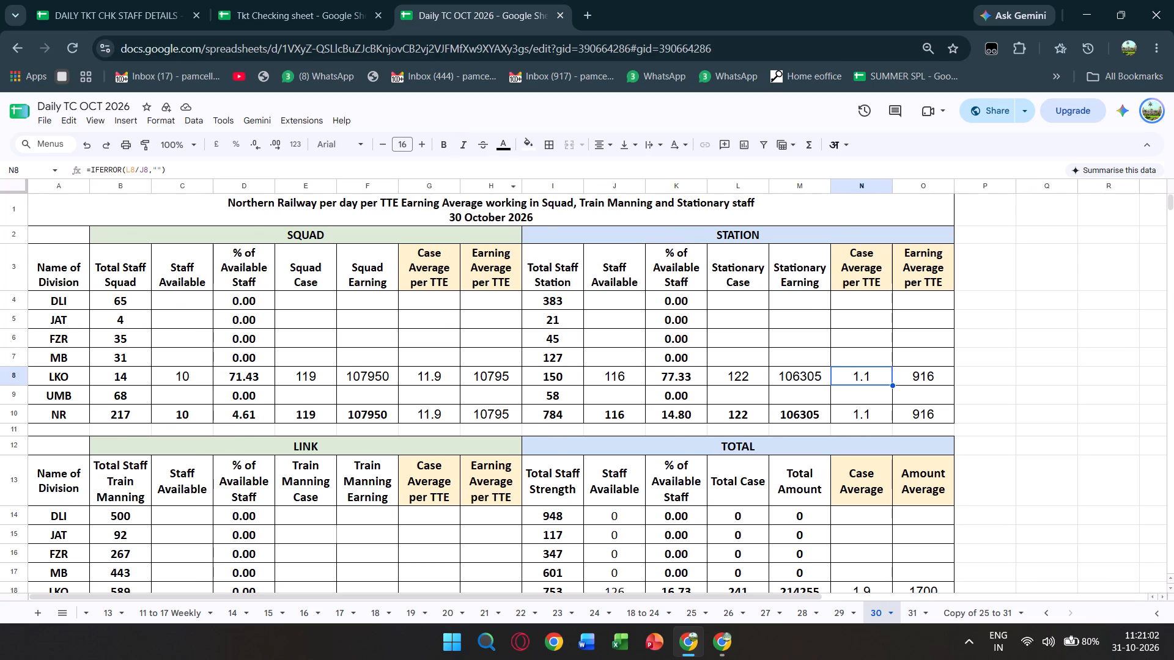
{"action": "scroll", "coordinate": [270, 473], "scroll_direction": "down", "scroll_amount": 2}
{"action": "left_click", "coordinate": [133, 437]}
{"action": "key", "text": "ctrl+shift+v"}
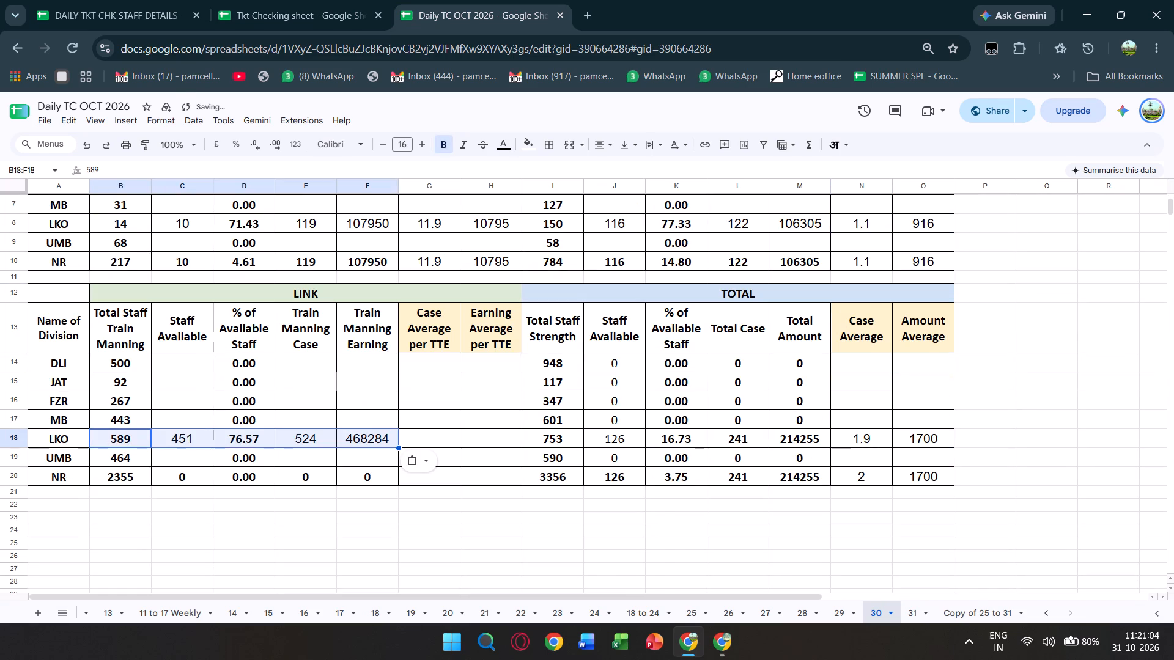
Restore the LINK table formulas by filling the LKO percentage from the MB row and Case Average per TTE from G20 up to G14.
{"action": "left_click", "coordinate": [235, 441]}
{"action": "key", "text": "ctrl+d"}
{"action": "left_click", "coordinate": [454, 569]}
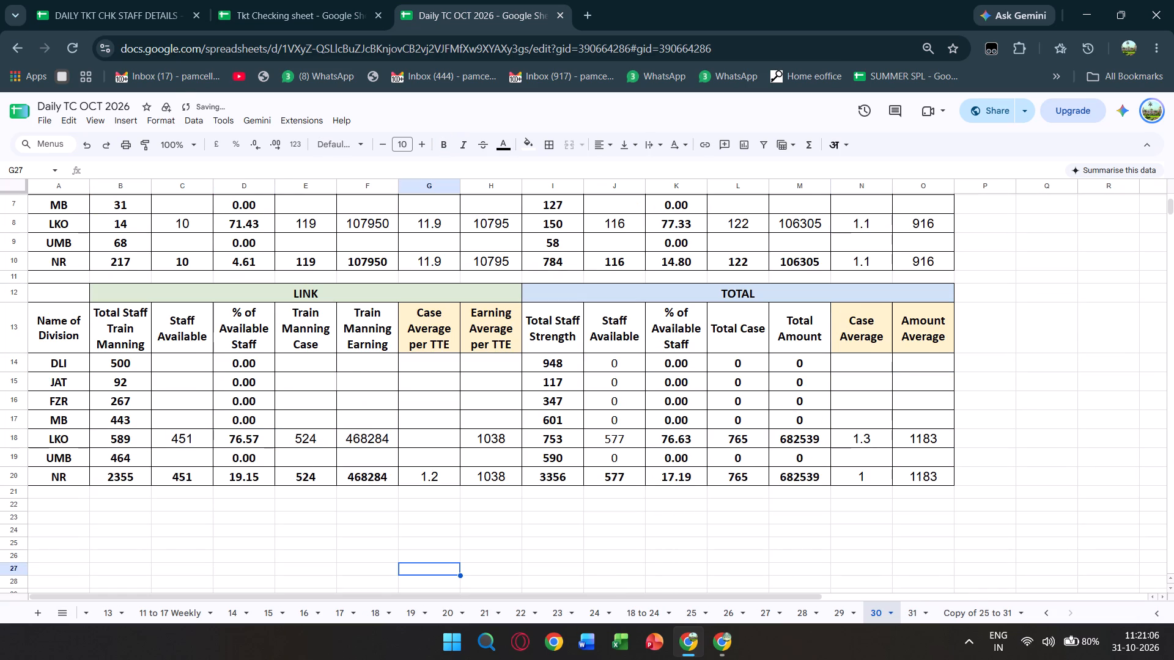
{"action": "left_click", "coordinate": [437, 472]}
{"action": "left_click_drag", "start_coordinate": [460, 486], "coordinate": [459, 469]}
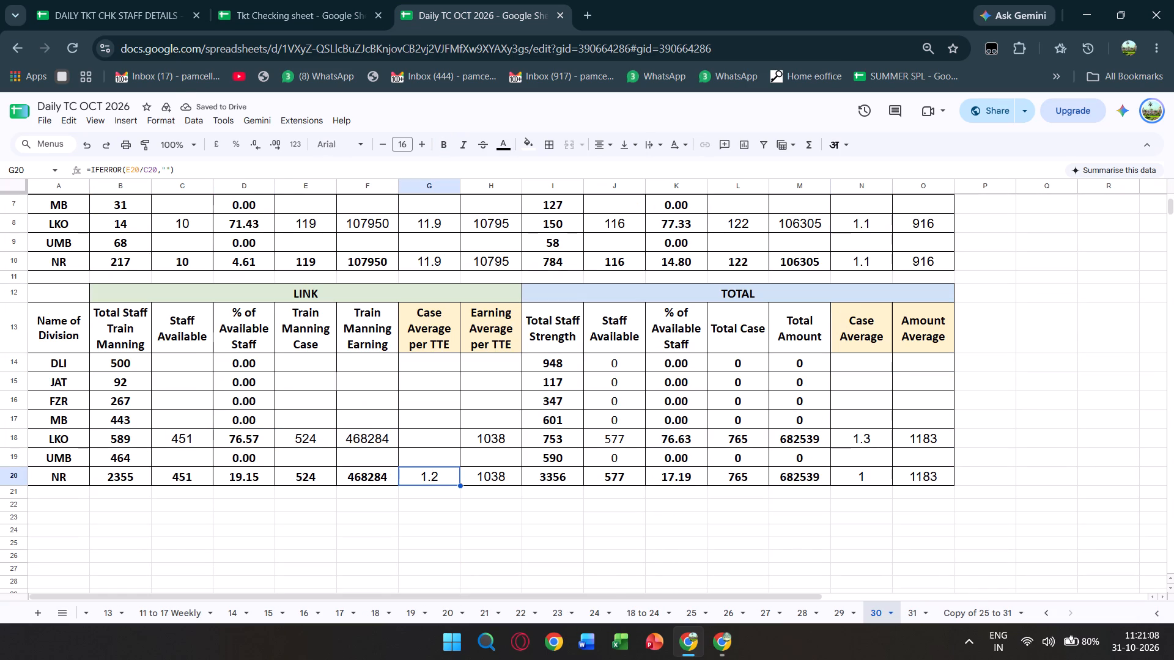
{"action": "left_click_drag", "start_coordinate": [459, 469], "coordinate": [456, 356]}
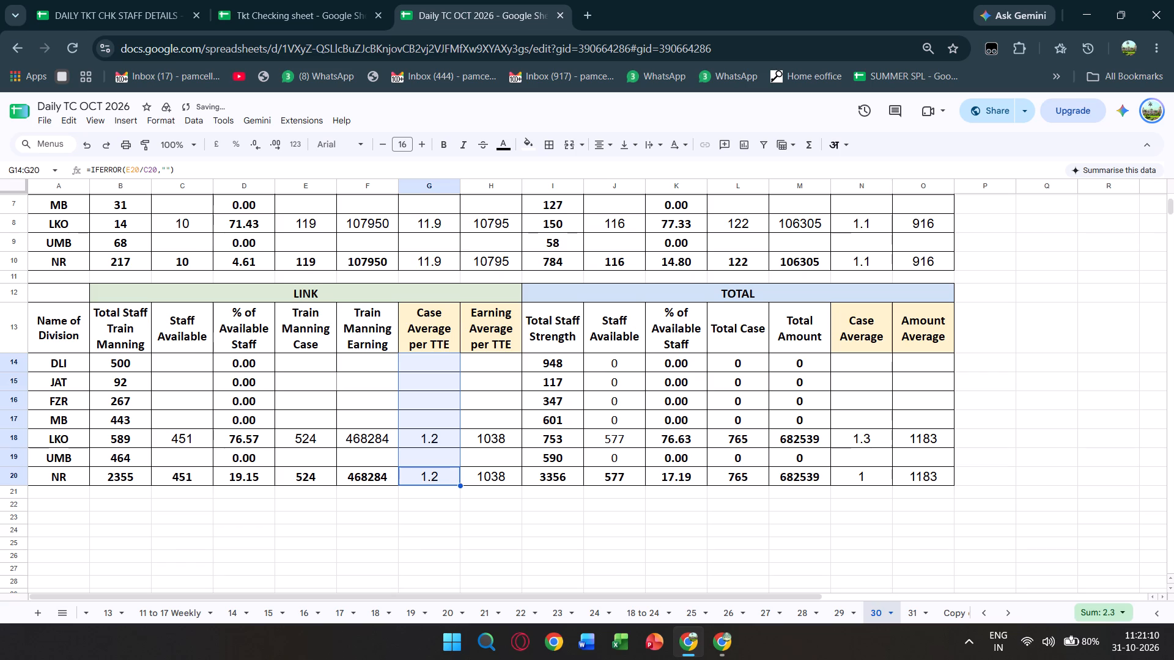
{"action": "left_click", "coordinate": [507, 439]}
{"action": "left_click", "coordinate": [514, 496]}
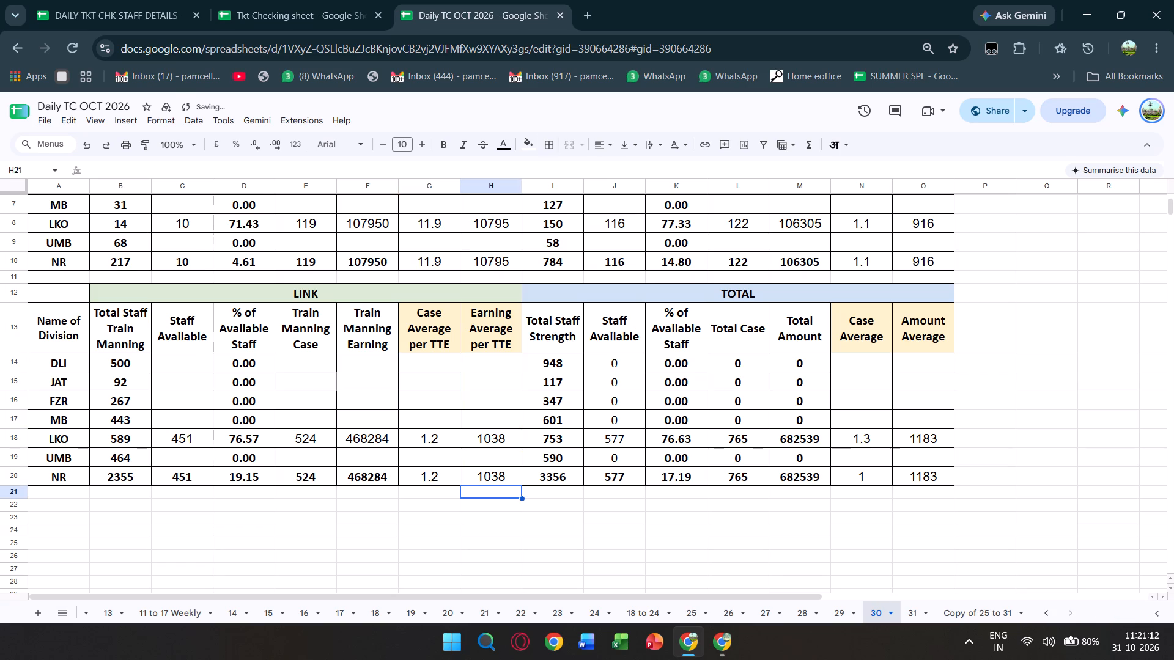
Close the Daily TC OCT 2026 and Tkt Checking sheet spreadsheets.
{"action": "left_click", "coordinate": [561, 19]}
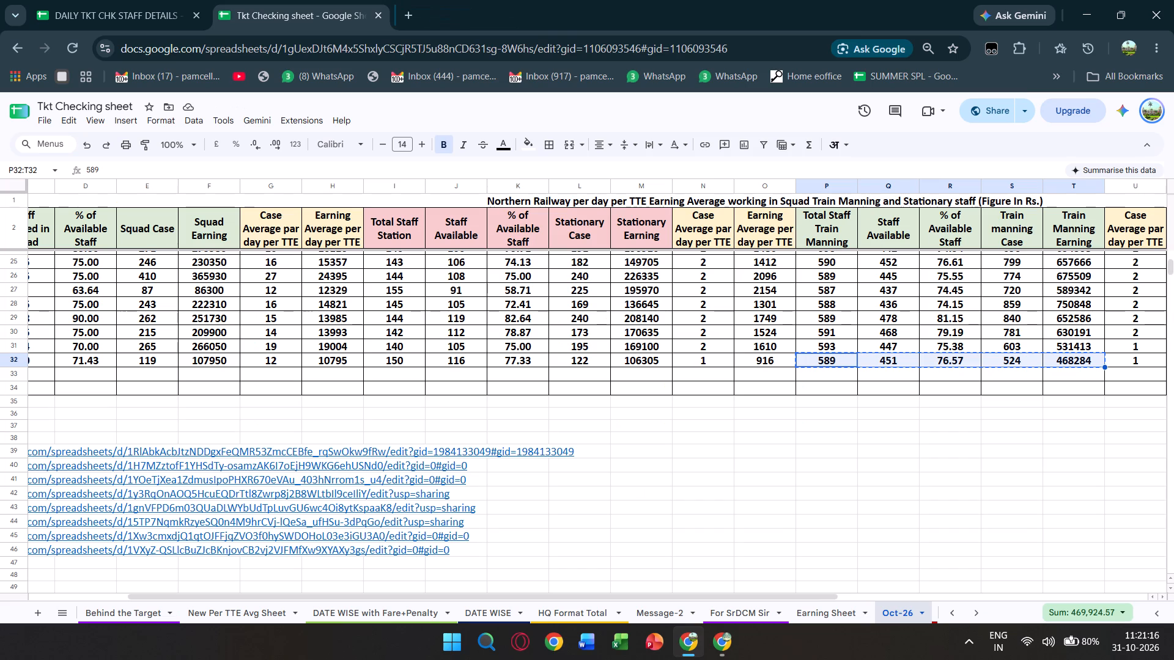
{"action": "left_click", "coordinate": [377, 18]}
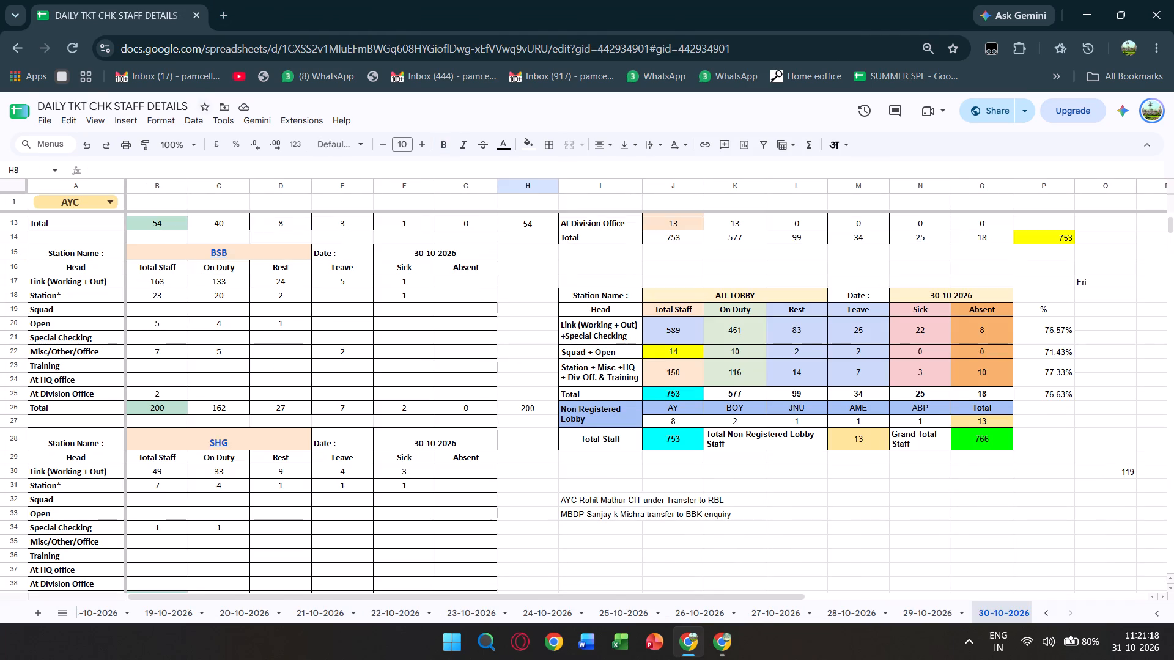
Run the CreateNewSheet script from the 30-10-2026 sheet of DAILY TKT CHK STAFF DETAILS to add a new day's sheet.
{"action": "scroll", "coordinate": [1030, 497], "scroll_direction": "up", "scroll_amount": 3}
{"action": "scroll", "coordinate": [1030, 494], "scroll_direction": "down", "scroll_amount": 2}
{"action": "scroll", "coordinate": [1030, 494], "scroll_direction": "up", "scroll_amount": 1}
{"action": "scroll", "coordinate": [1030, 494], "scroll_direction": "down", "scroll_amount": 1}
{"action": "scroll", "coordinate": [1030, 494], "scroll_direction": "up", "scroll_amount": 2}
{"action": "scroll", "coordinate": [1030, 494], "scroll_direction": "down", "scroll_amount": 1}
{"action": "scroll", "coordinate": [1030, 494], "scroll_direction": "up", "scroll_amount": 2}
{"action": "scroll", "coordinate": [1039, 370], "scroll_direction": "up", "scroll_amount": 2}
{"action": "left_click", "coordinate": [1095, 254]}
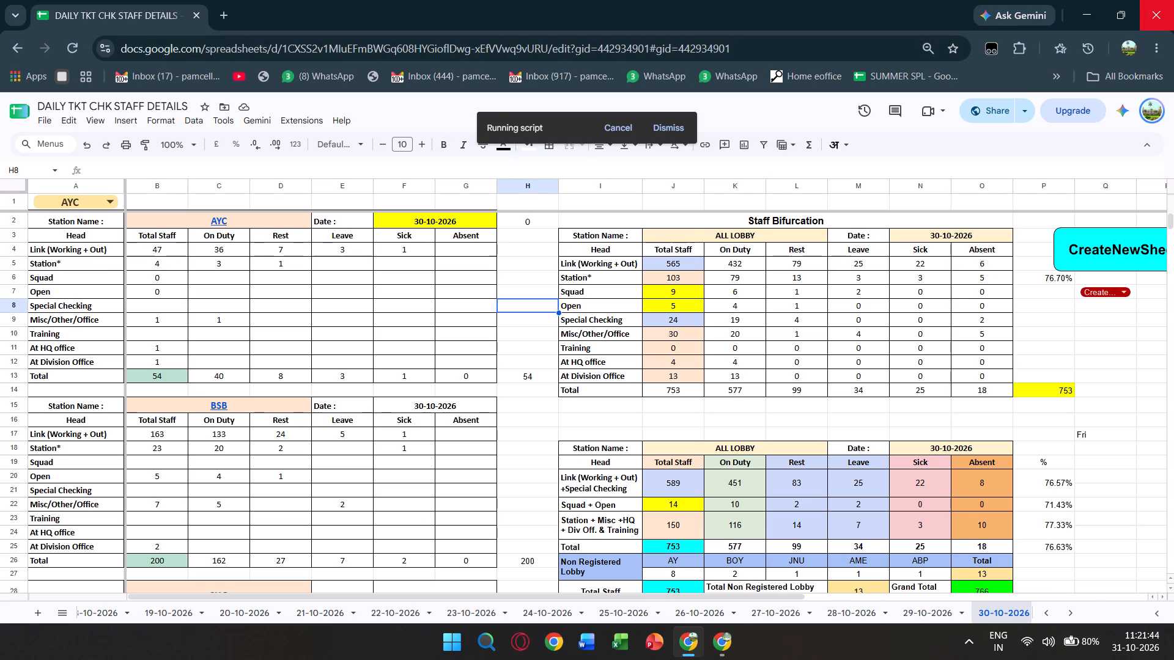
{"action": "left_click", "coordinate": [1077, 609]}
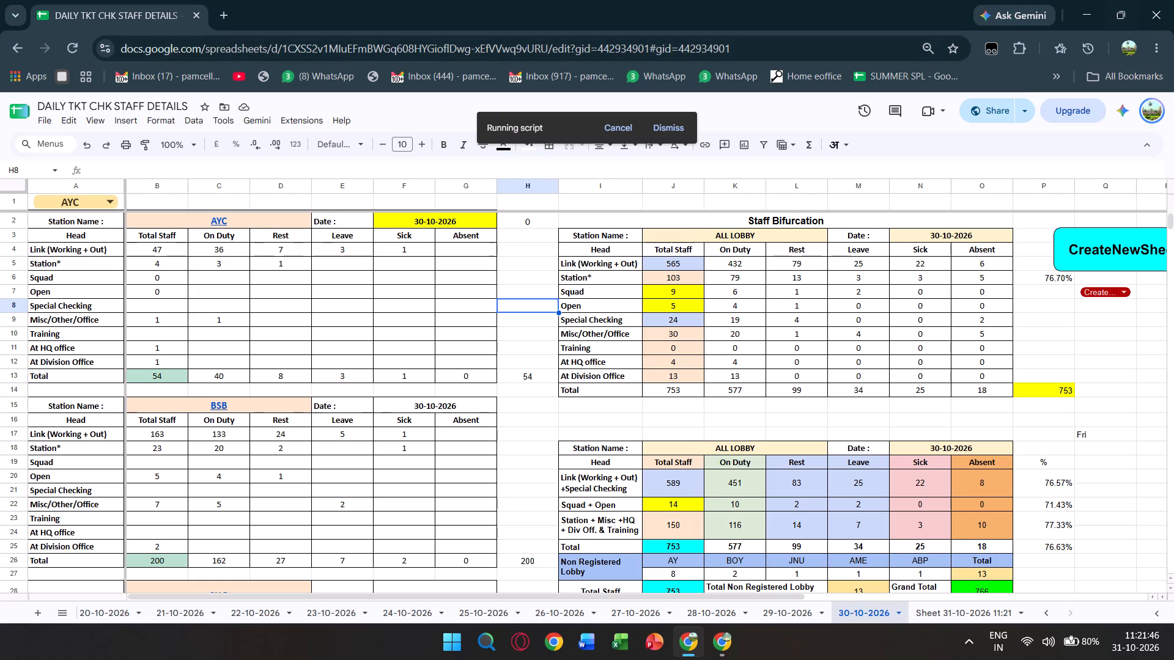
Reopen the closed Tkt Checking sheet spreadsheet and close DAILY TKT CHK STAFF DETAILS.
{"action": "right_click", "coordinate": [238, 14]}
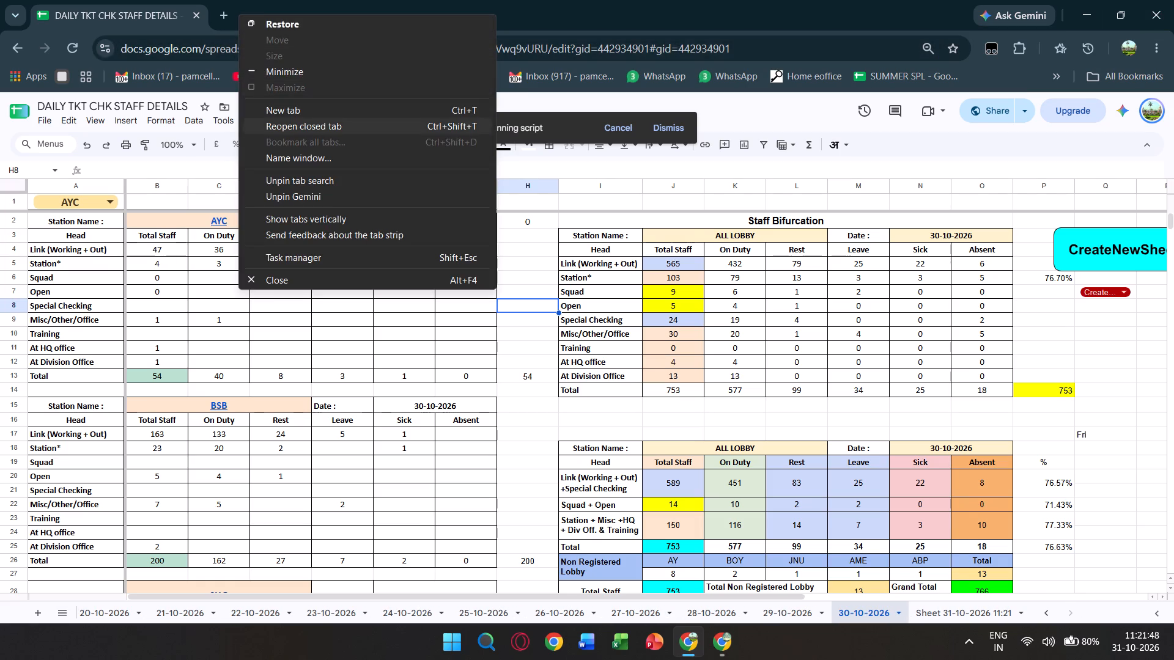
{"action": "left_click", "coordinate": [283, 129]}
{"action": "left_click", "coordinate": [198, 15]}
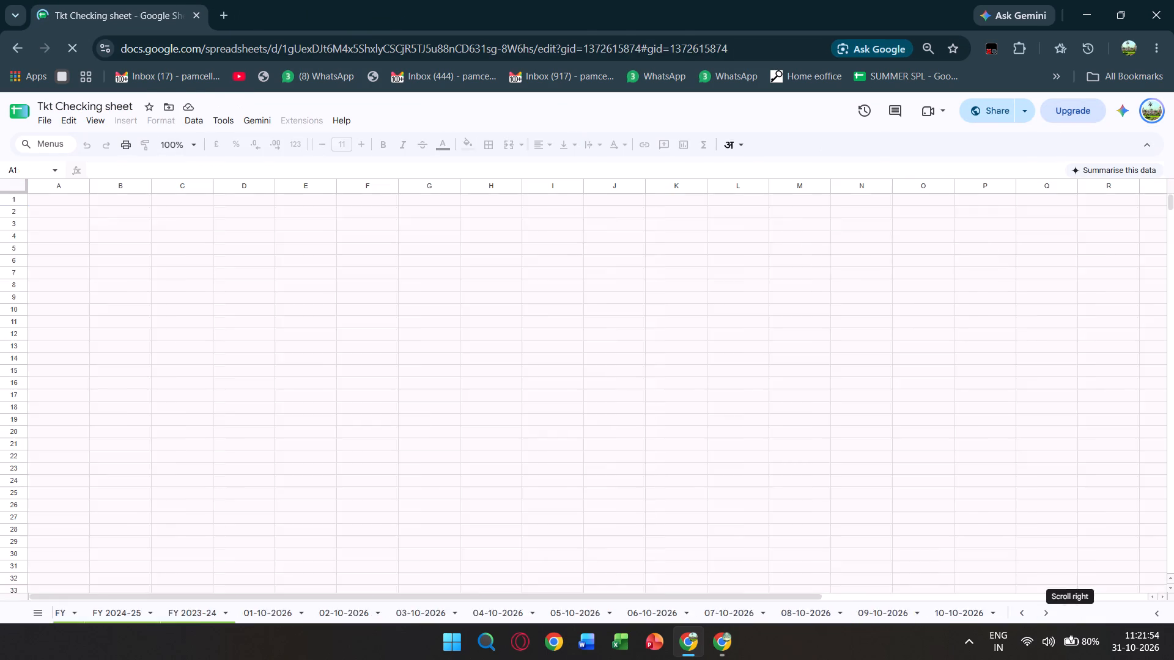
Run the Create New Sheet script from the Tkt Checking sheet's 30-10-2026 sheet.
{"action": "left_click", "coordinate": [812, 621]}
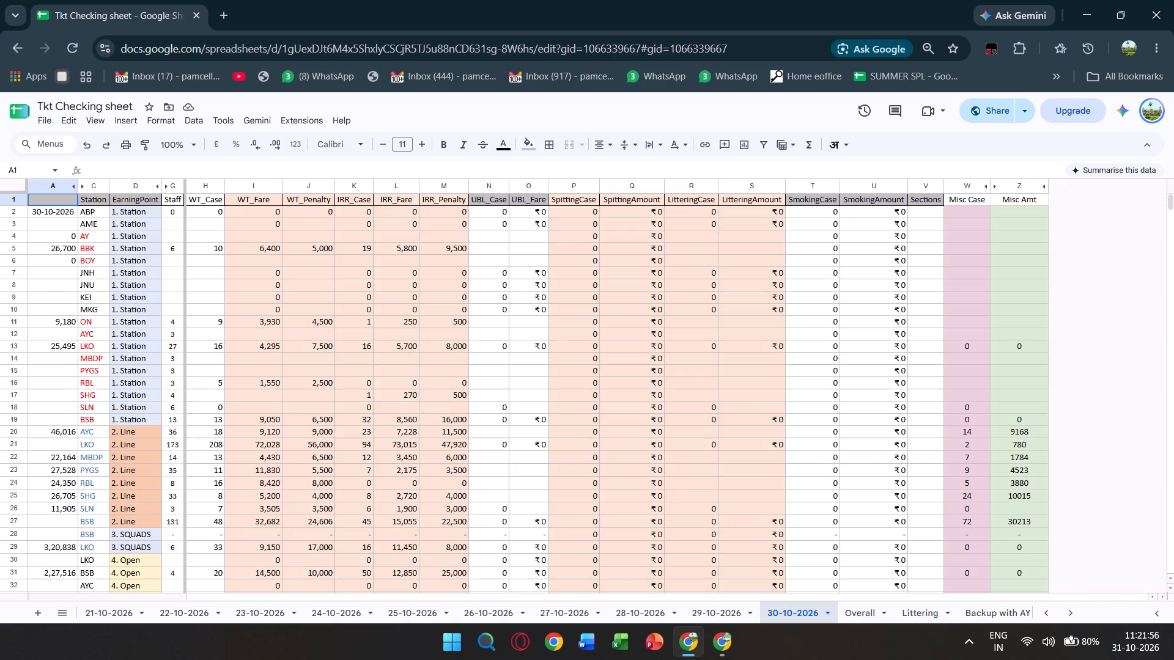
{"action": "left_click", "coordinate": [1122, 215]}
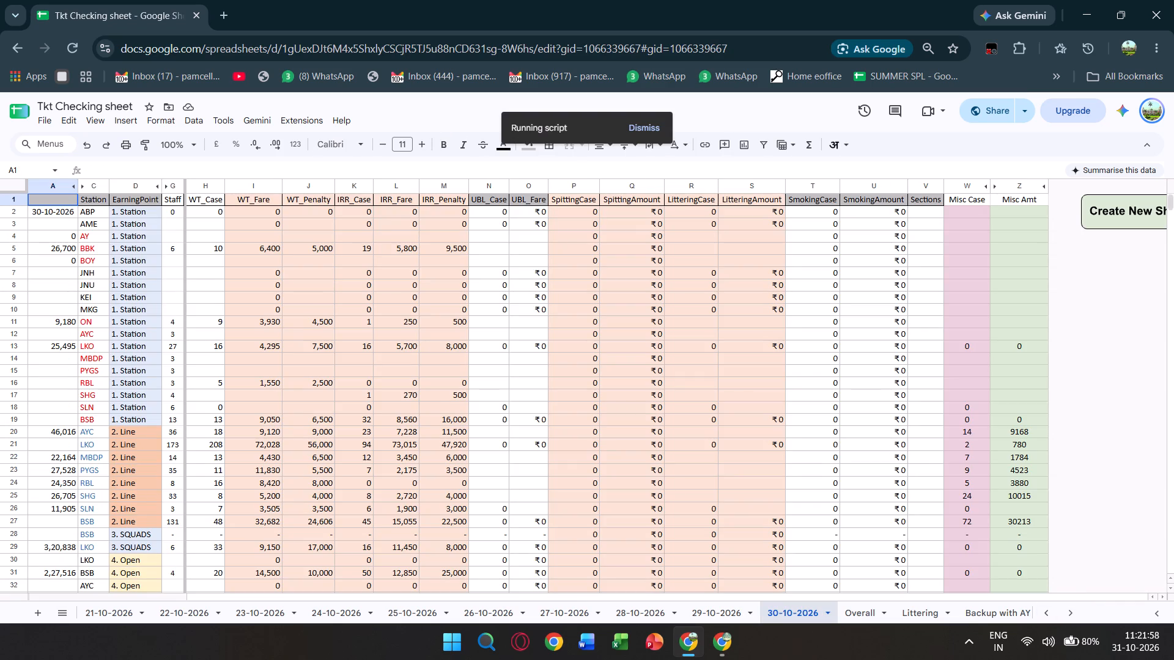
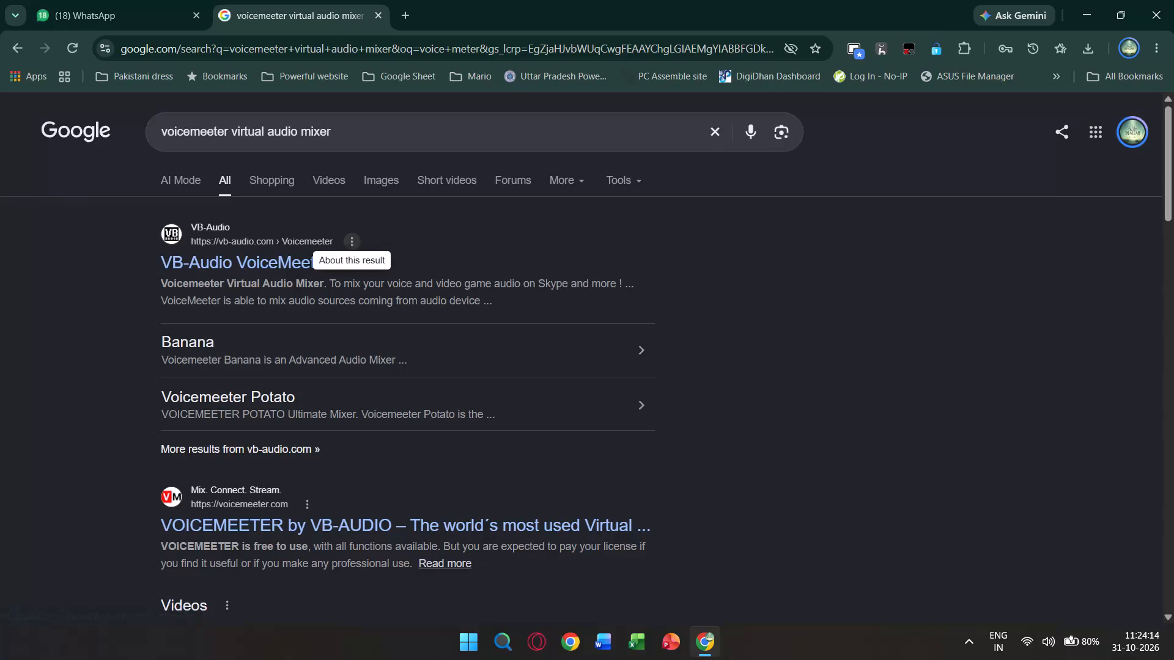
Open the VB-Audio VoiceMeeter search result and request the Voicemeeter 1.1.3.0 ZIP package download.
{"action": "left_click", "coordinate": [242, 270]}
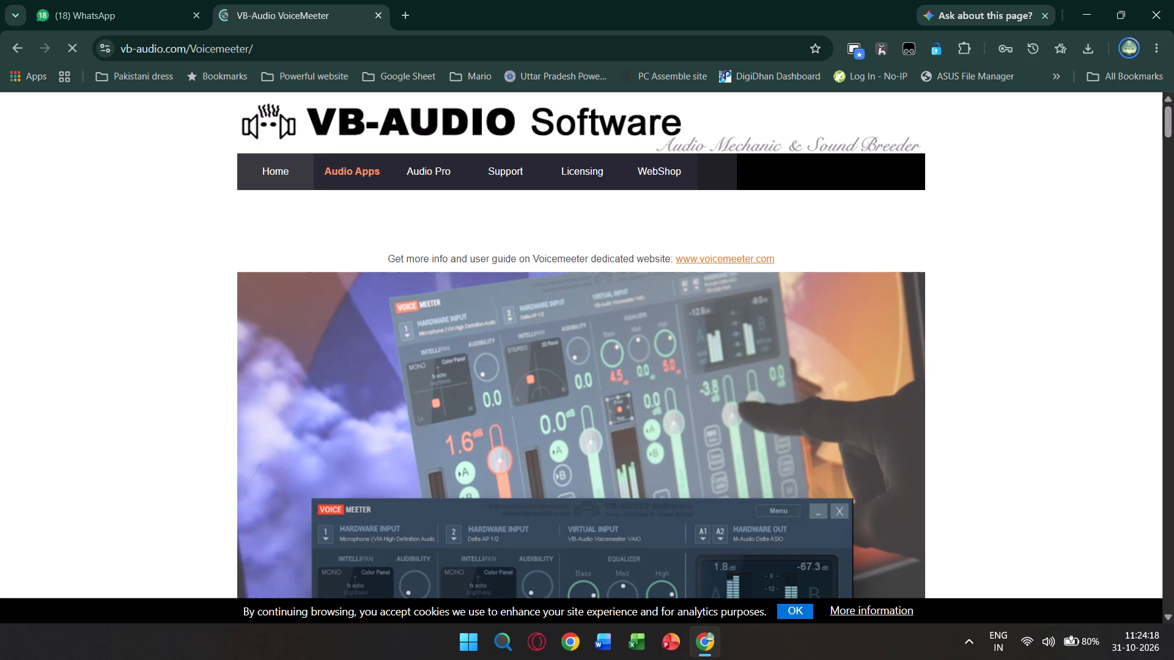
{"action": "scroll", "coordinate": [459, 395], "scroll_direction": "down", "scroll_amount": 7}
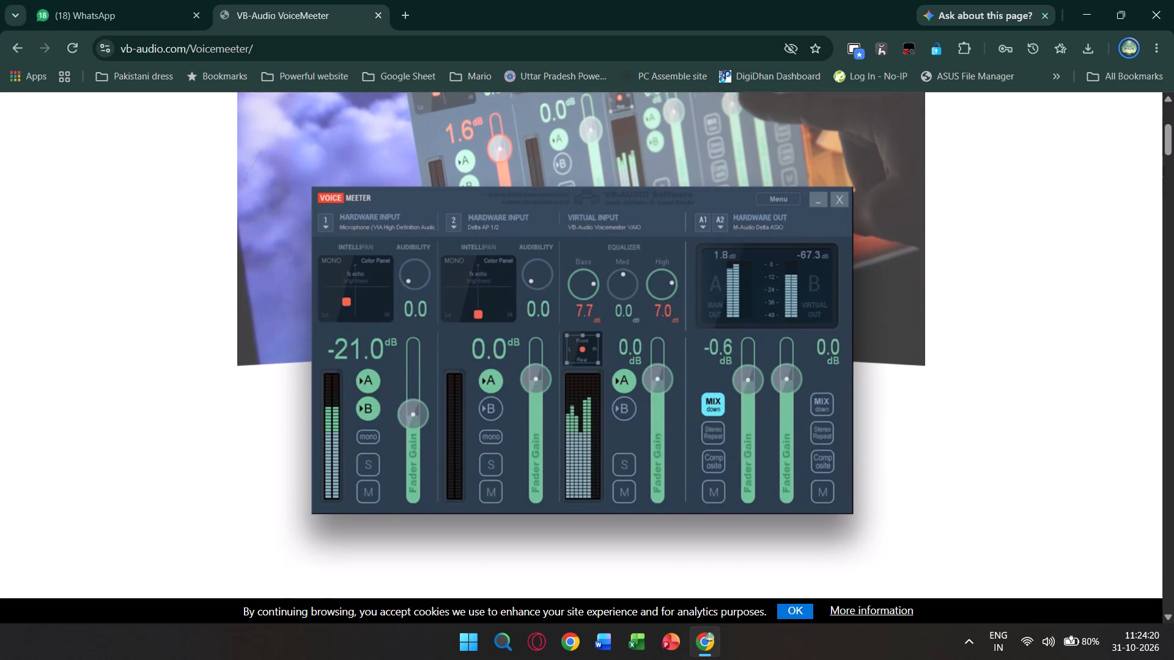
{"action": "scroll", "coordinate": [465, 388], "scroll_direction": "down", "scroll_amount": 3}
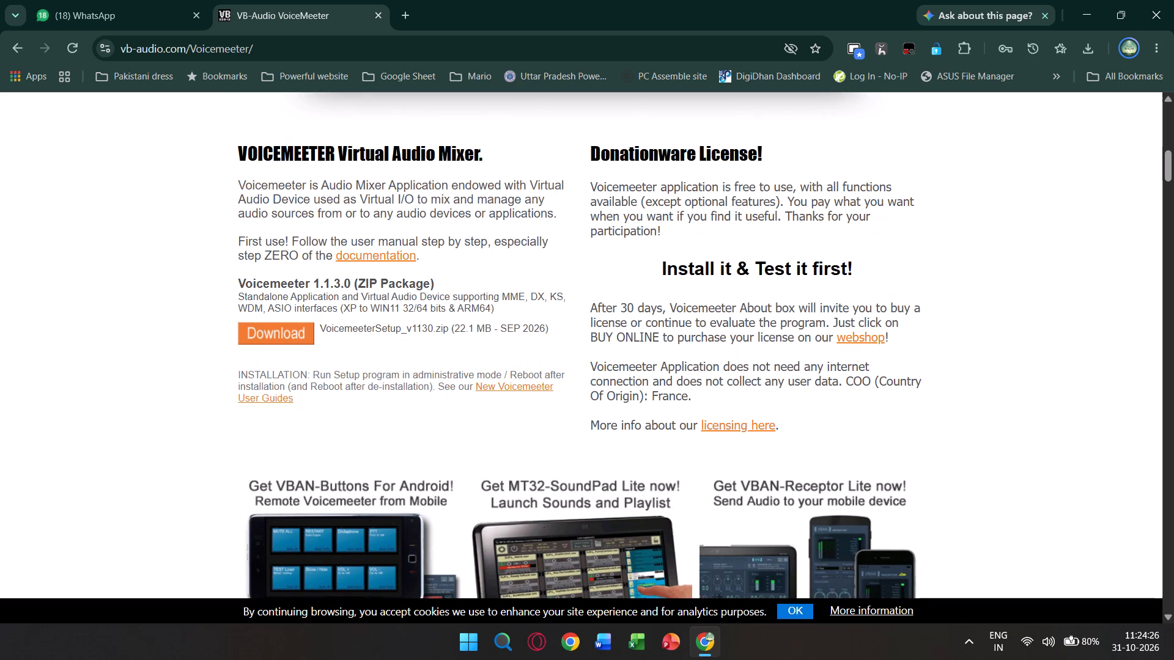
{"action": "scroll", "coordinate": [368, 354], "scroll_direction": "down", "scroll_amount": 2}
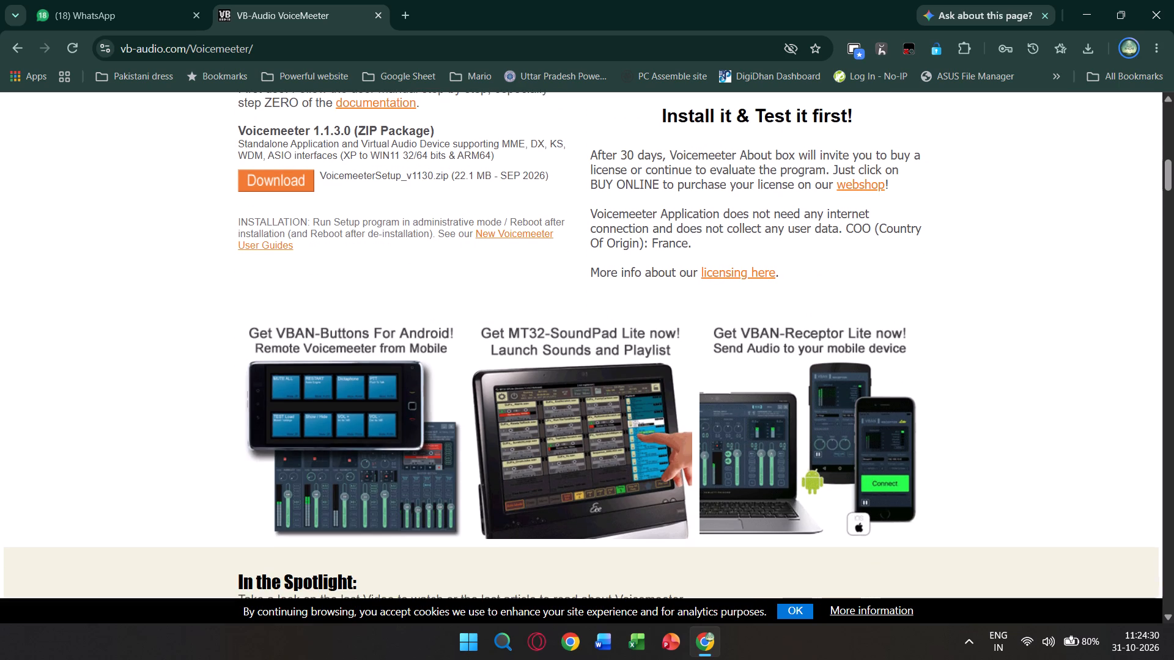
{"action": "left_click", "coordinate": [264, 182]}
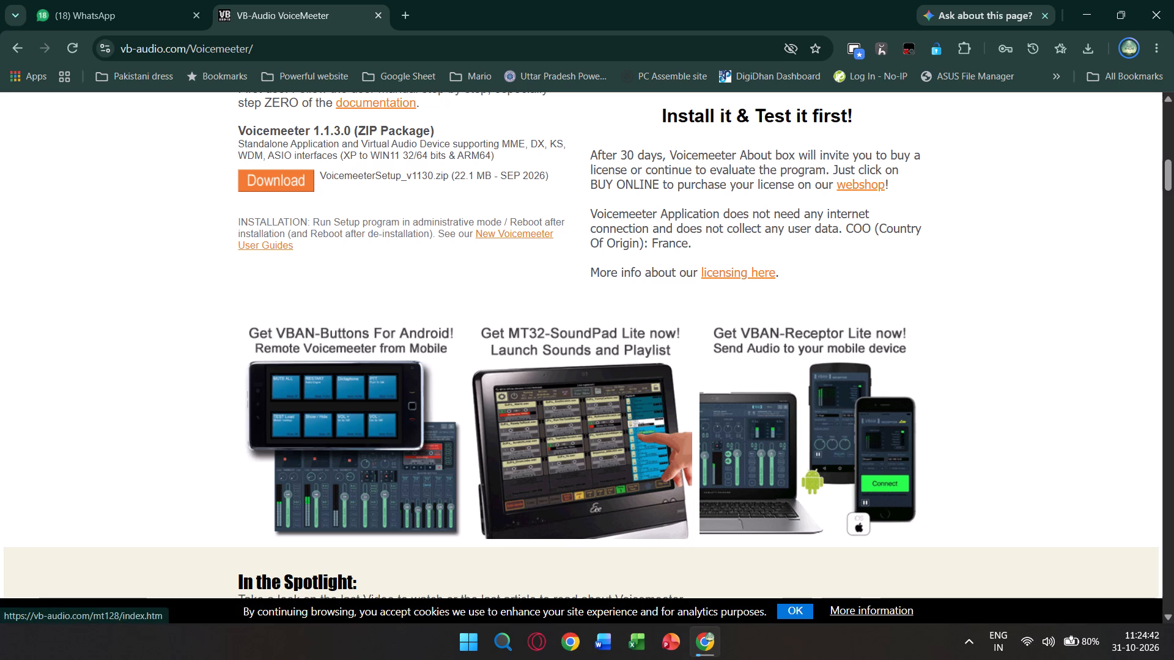
Play and pause the spotlight video on playing music through the mic, and start the How to setup Voicemeeter video.
{"action": "scroll", "coordinate": [514, 296], "scroll_direction": "down", "scroll_amount": 3}
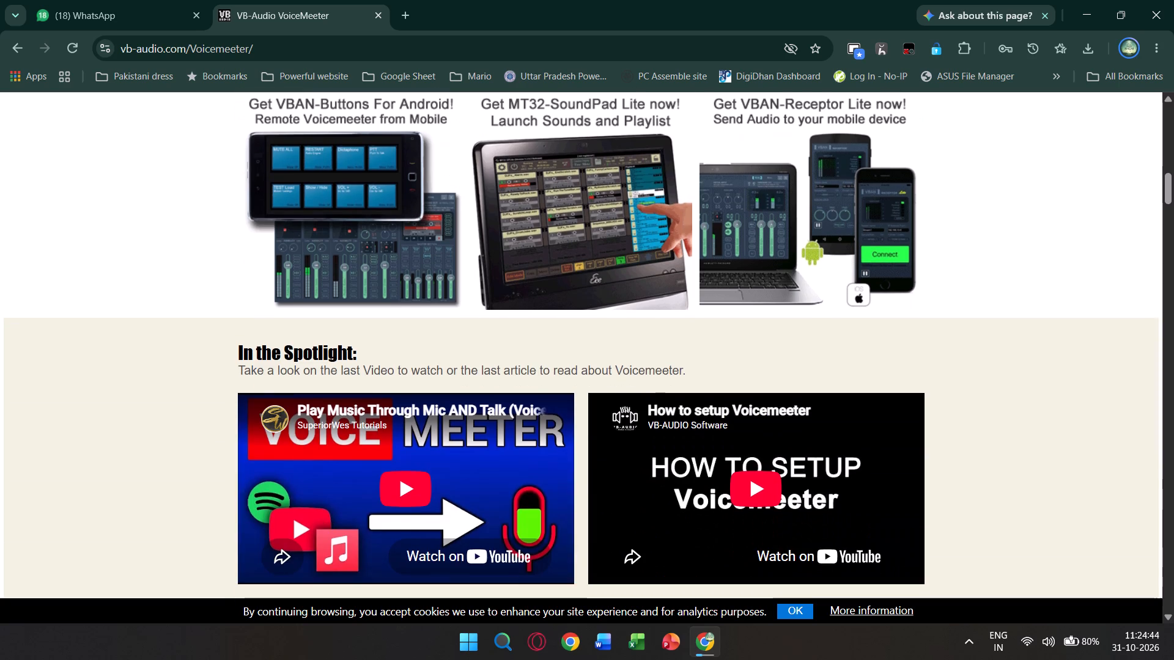
{"action": "scroll", "coordinate": [514, 296], "scroll_direction": "down", "scroll_amount": 2}
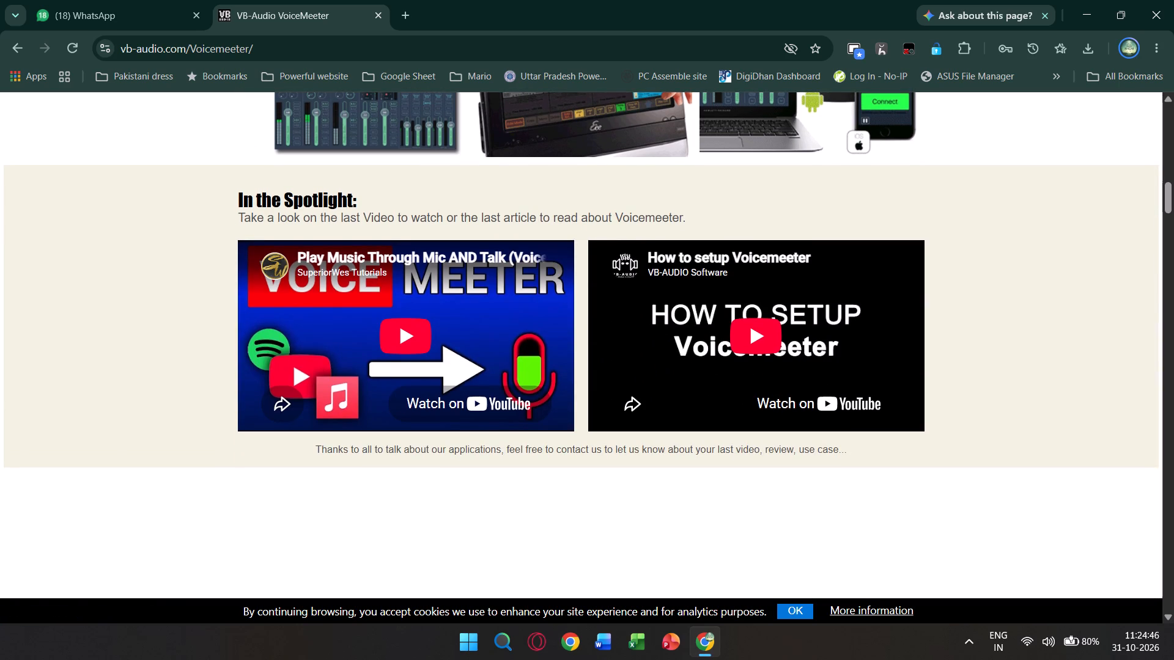
{"action": "left_click", "coordinate": [405, 332]}
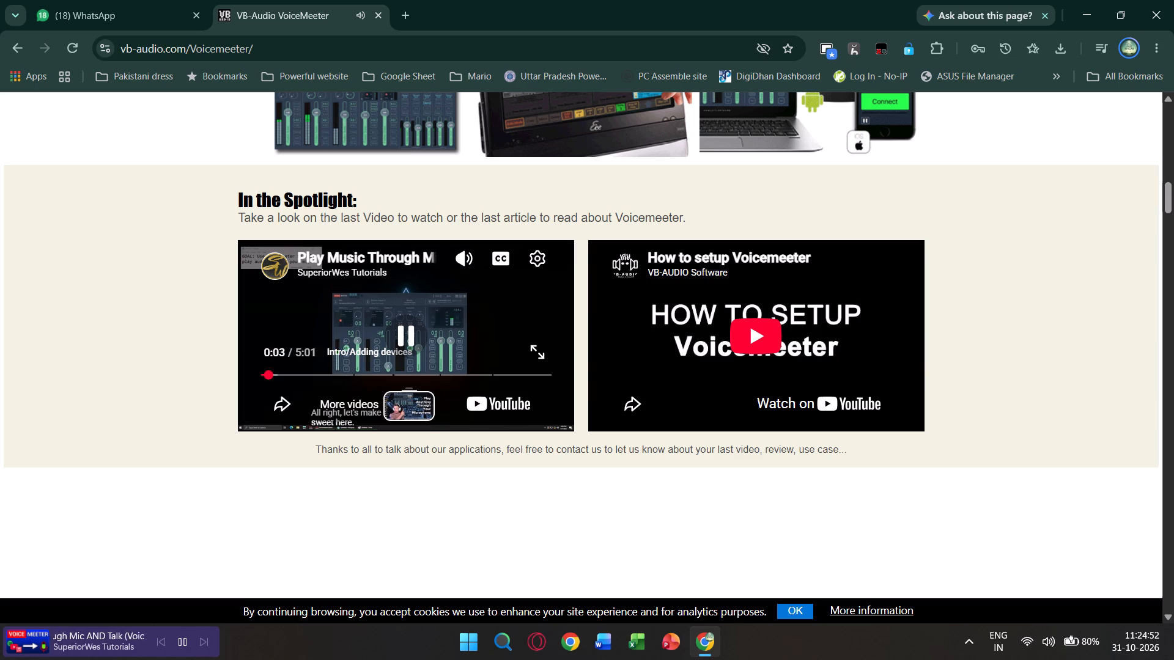
{"action": "left_click", "coordinate": [408, 337]}
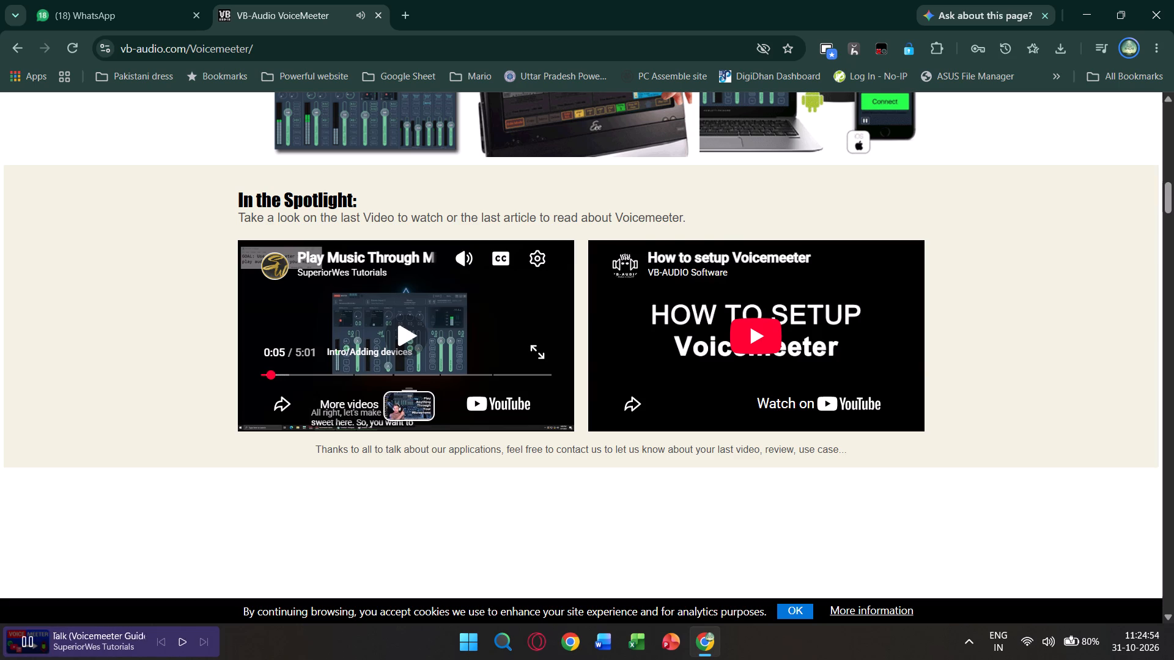
{"action": "left_click", "coordinate": [742, 332]}
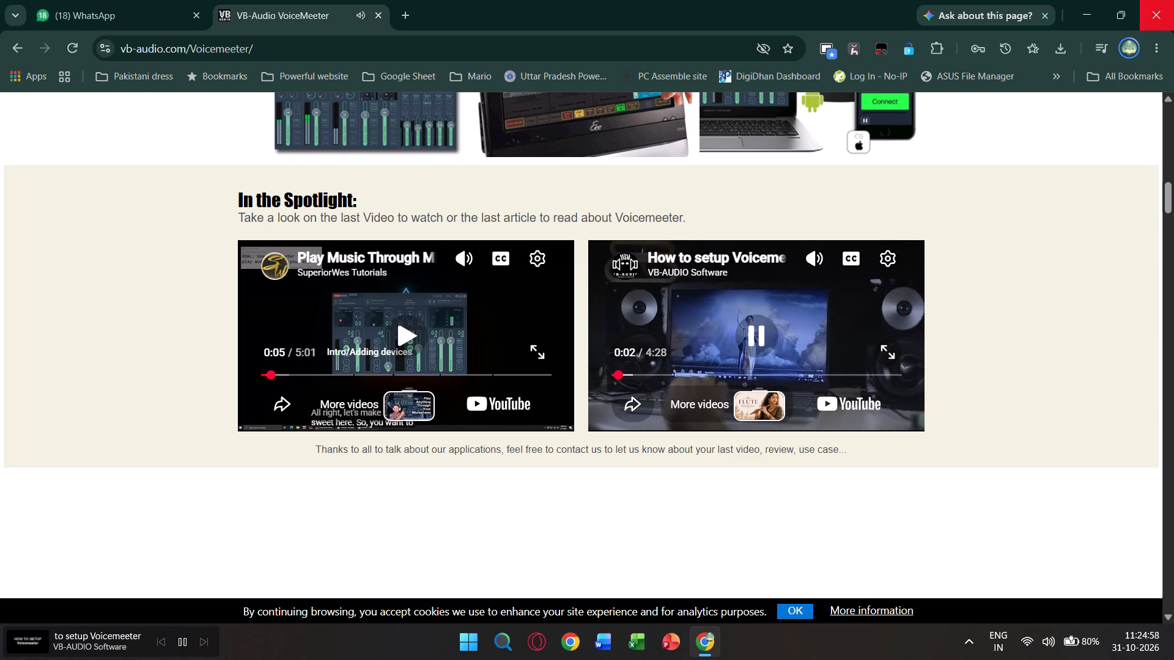
Check the browser's download history, close it, and request the VoicemeeterSetup_v1130.zip download again.
{"action": "scroll", "coordinate": [693, 175], "scroll_direction": "up", "scroll_amount": 6}
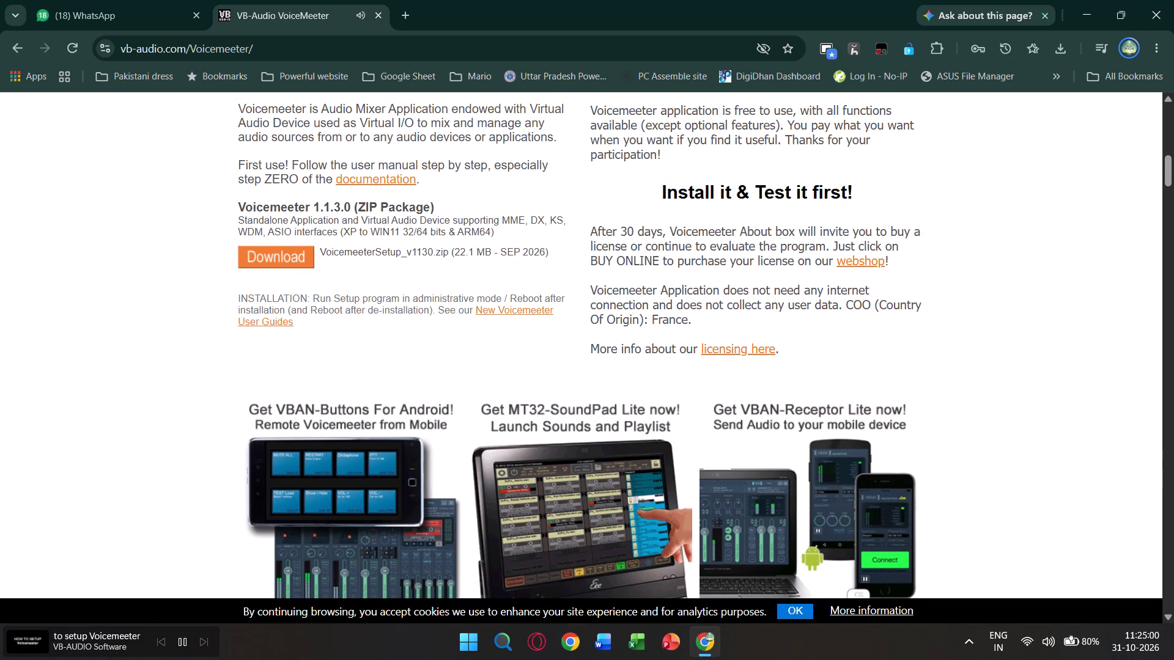
{"action": "left_click", "coordinate": [1054, 54]}
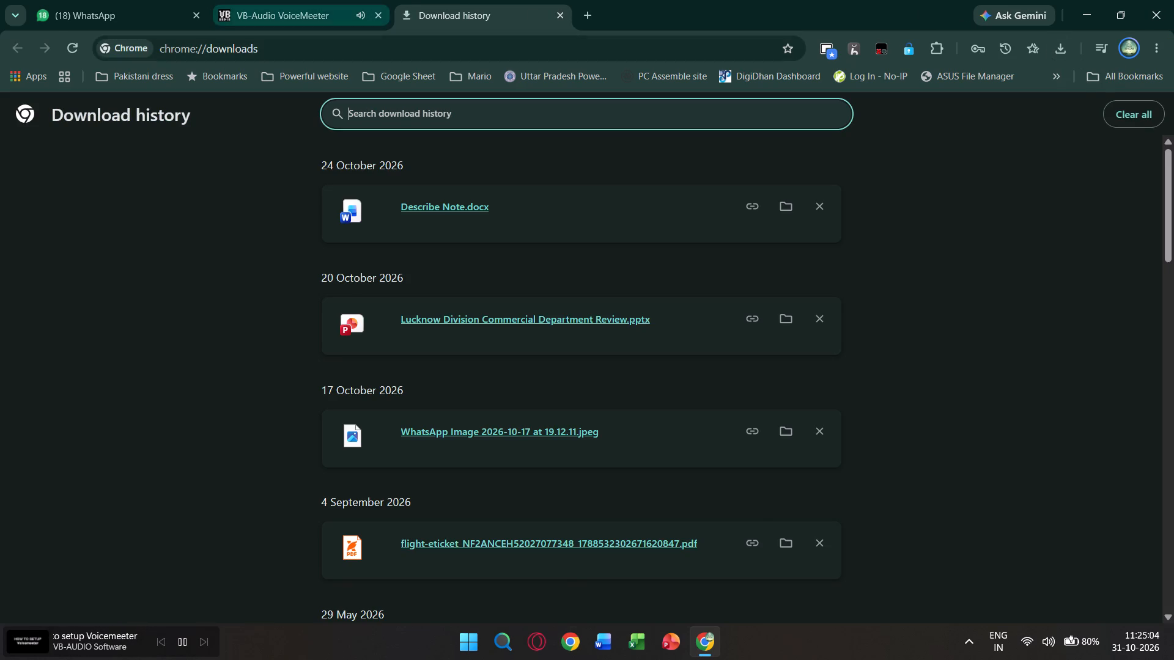
{"action": "left_click", "coordinate": [319, 18]}
{"action": "left_click", "coordinate": [562, 18]}
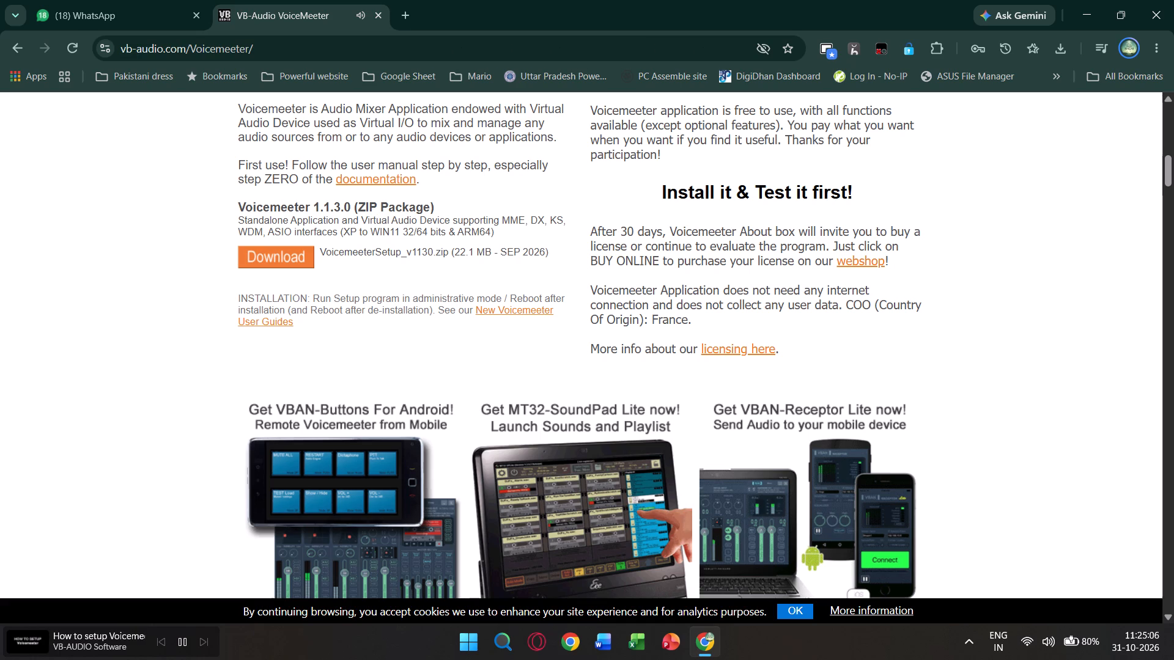
{"action": "left_click", "coordinate": [289, 256]}
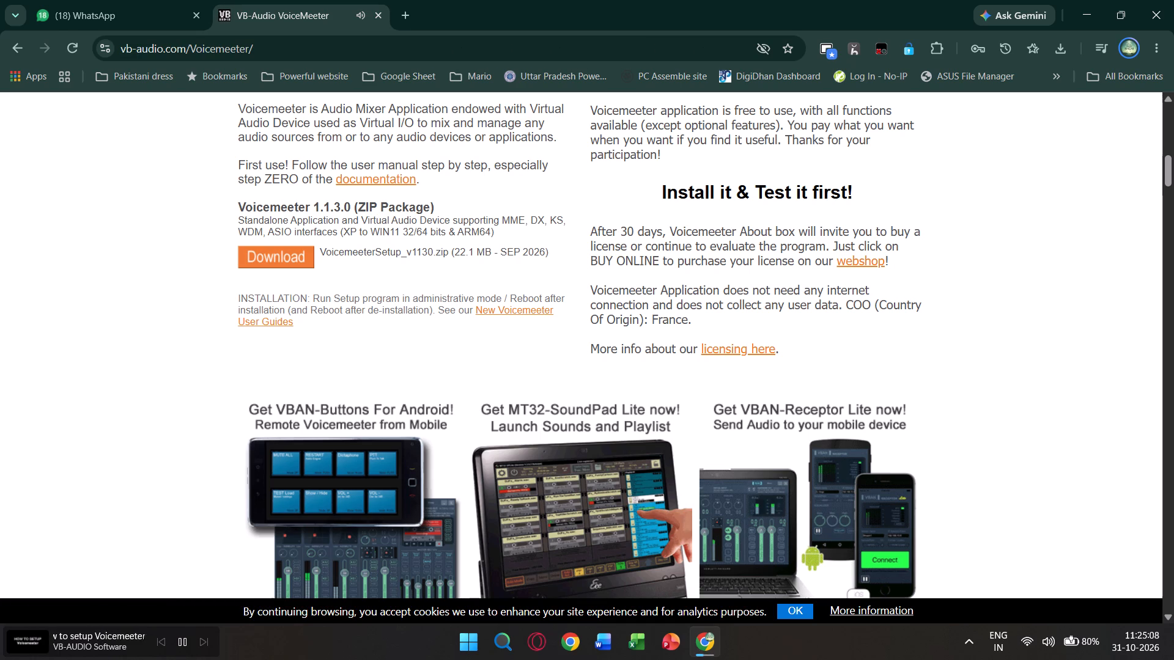
Pause the How to setup Voicemeeter video in the page's spotlight section.
{"action": "scroll", "coordinate": [863, 320], "scroll_direction": "up", "scroll_amount": 1}
{"action": "scroll", "coordinate": [863, 320], "scroll_direction": "down", "scroll_amount": 3}
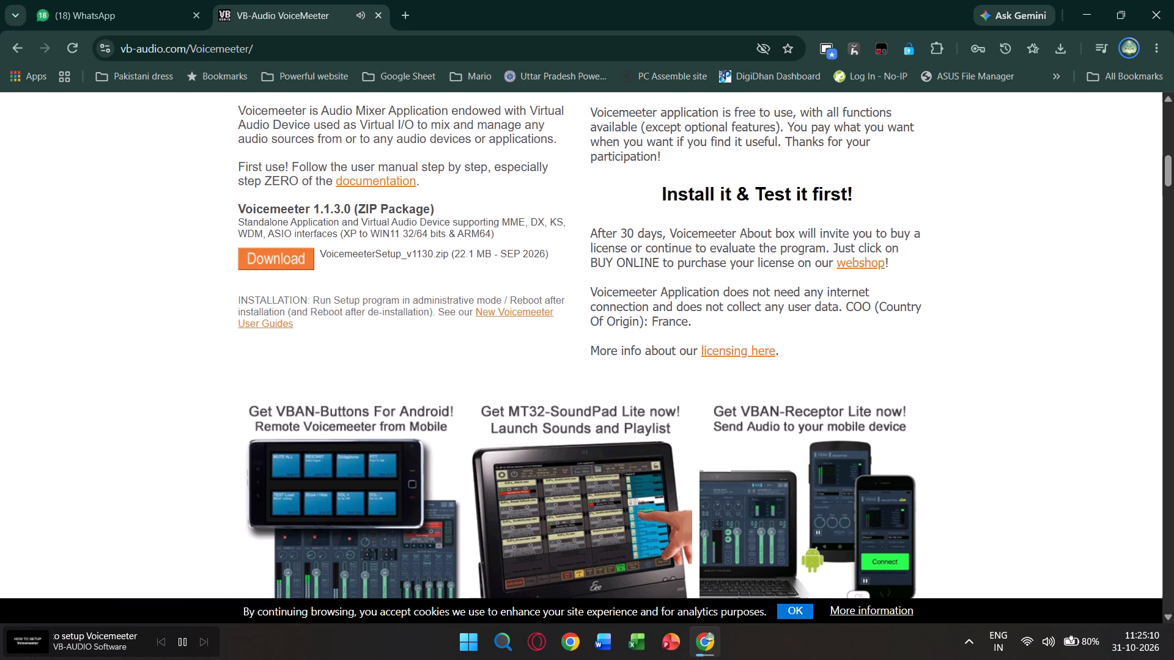
{"action": "scroll", "coordinate": [865, 318], "scroll_direction": "down", "scroll_amount": 2}
{"action": "scroll", "coordinate": [890, 306], "scroll_direction": "up", "scroll_amount": 2}
{"action": "scroll", "coordinate": [890, 306], "scroll_direction": "down", "scroll_amount": 3}
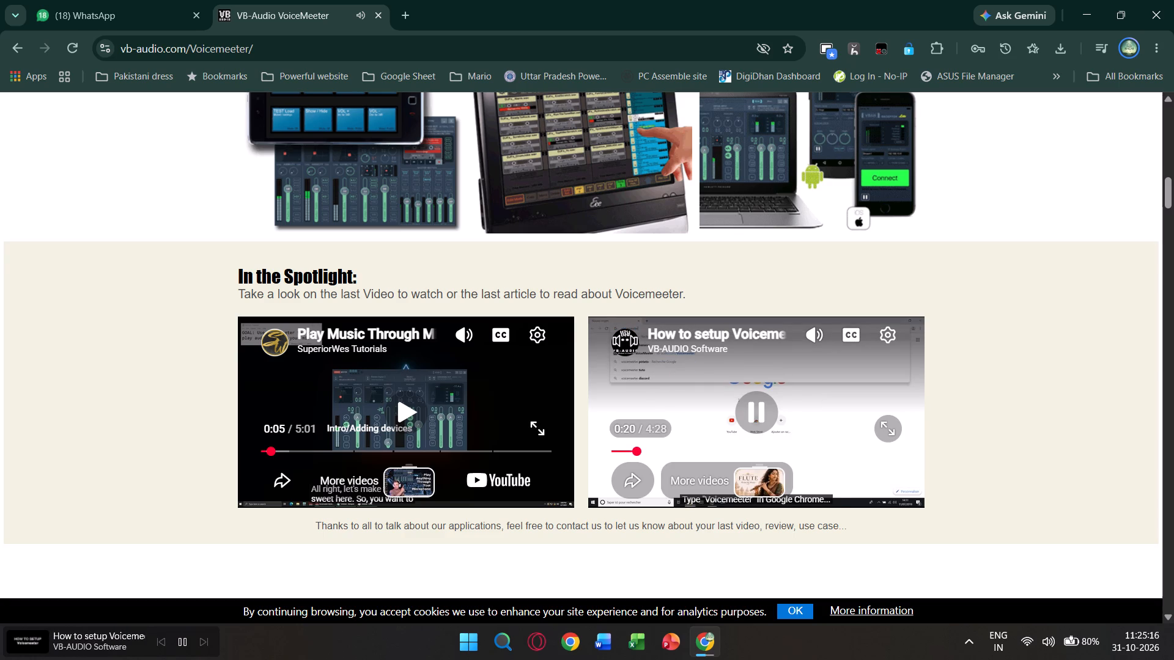
{"action": "left_click", "coordinate": [755, 417]}
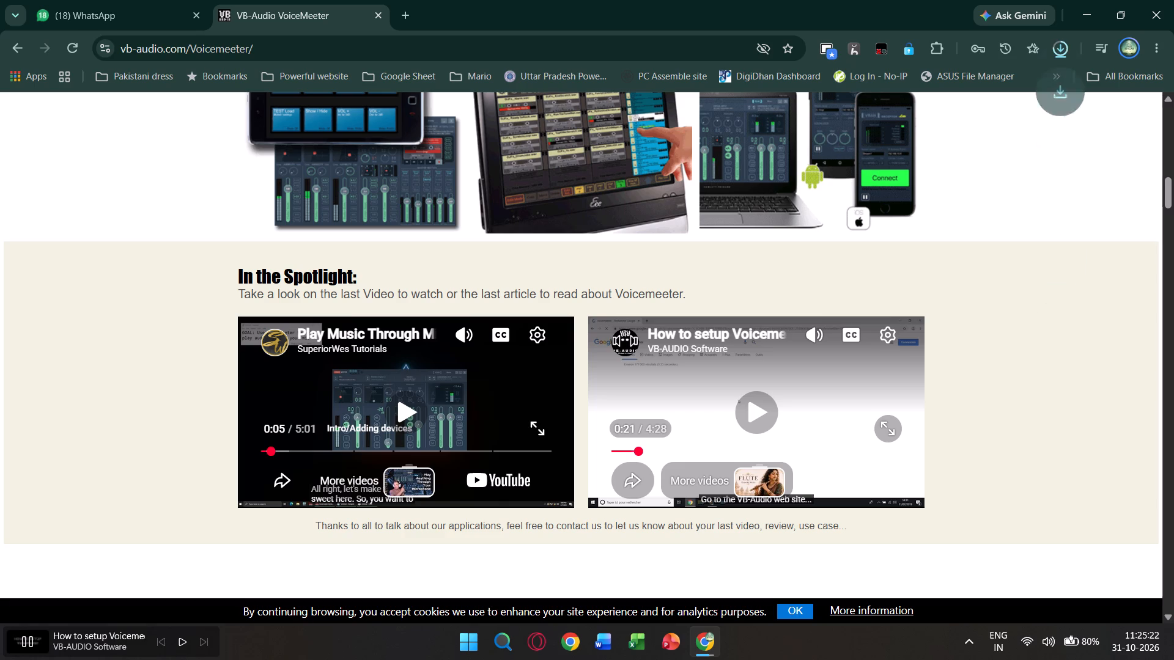
Show the downloaded VoicemeeterSetup_v1130.zip in its folder and extract it to Downloads\VoicemeeterSetup_v1130.
{"action": "left_click", "coordinate": [1067, 51]}
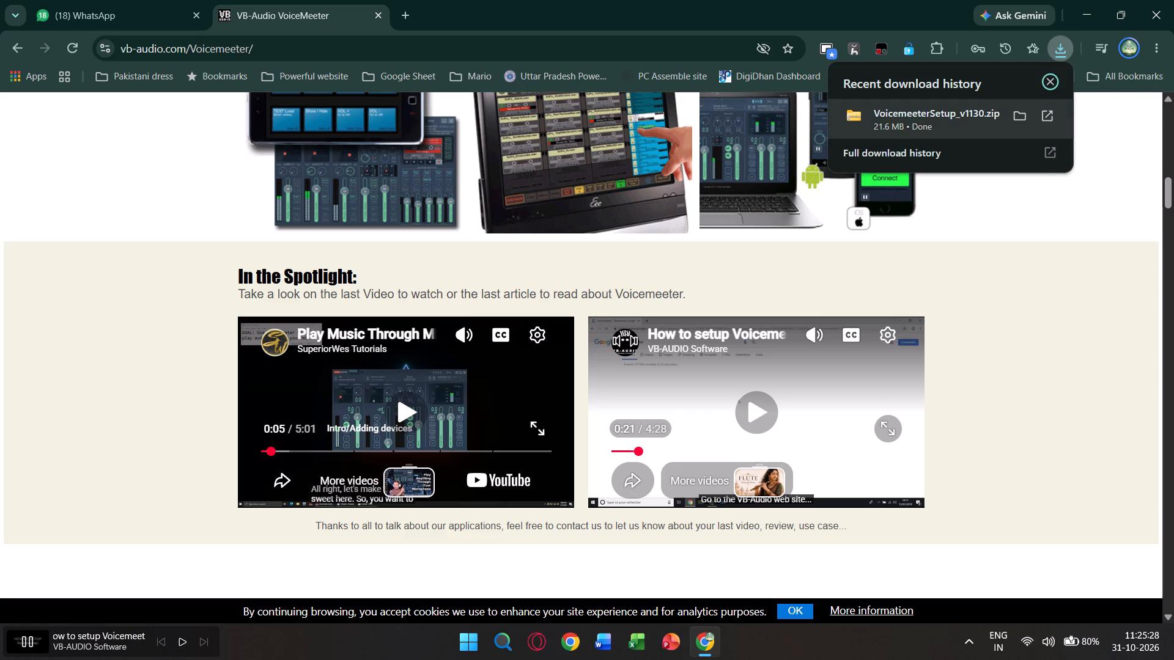
{"action": "left_click", "coordinate": [1024, 117]}
{"action": "right_click", "coordinate": [233, 156]}
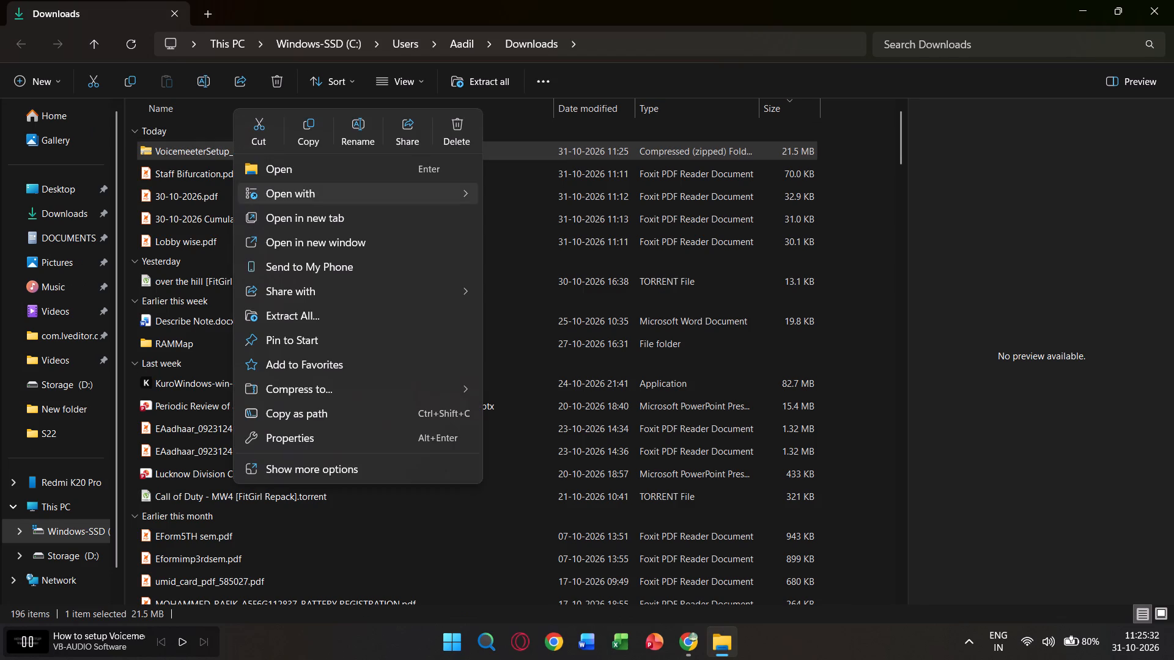
{"action": "left_click", "coordinate": [316, 311]}
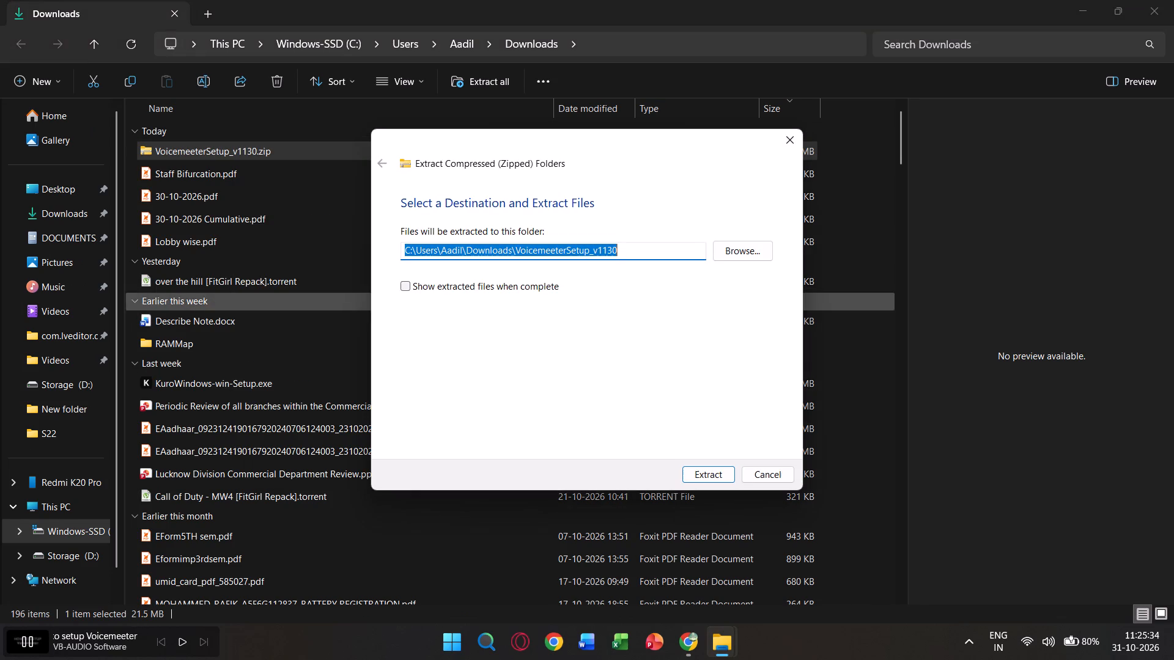
{"action": "left_click", "coordinate": [720, 476]}
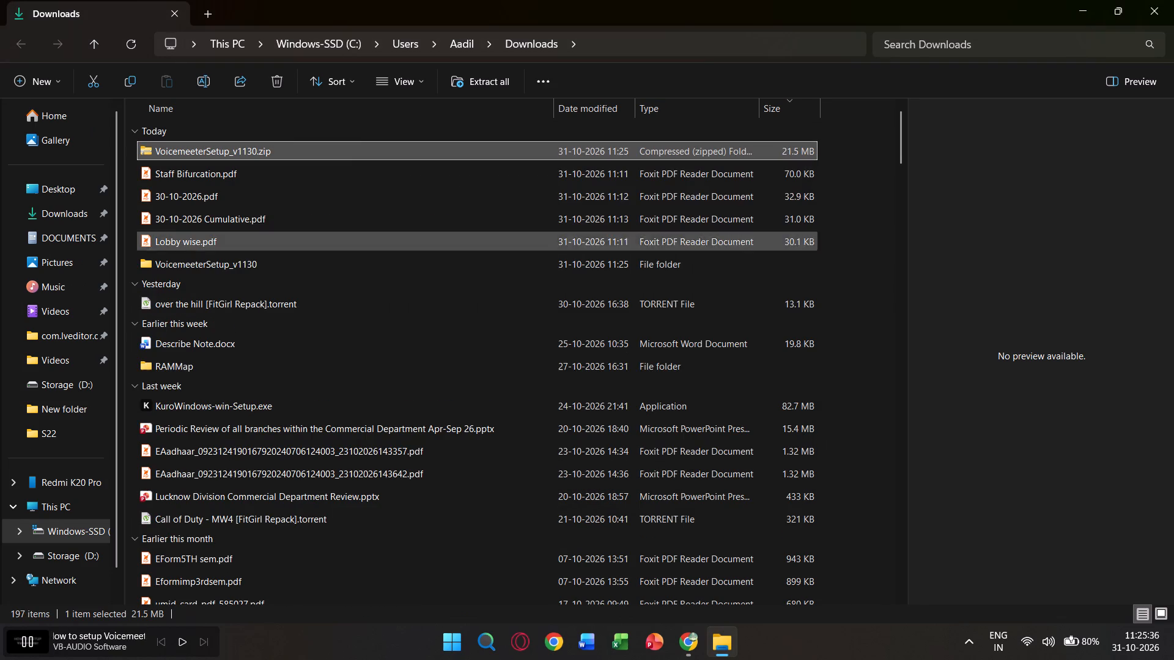
Launch voicemeetersetup.exe from the extracted VoicemeeterSetup_v1130 folder.
{"action": "double_click", "coordinate": [205, 267]}
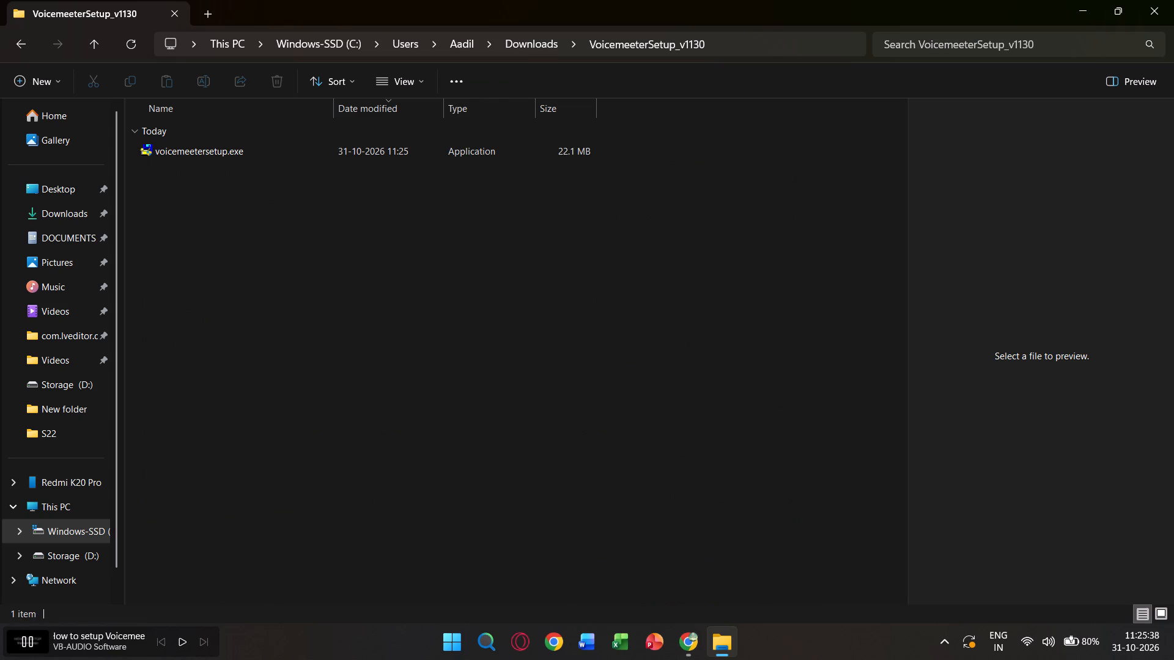
{"action": "double_click", "coordinate": [202, 151]}
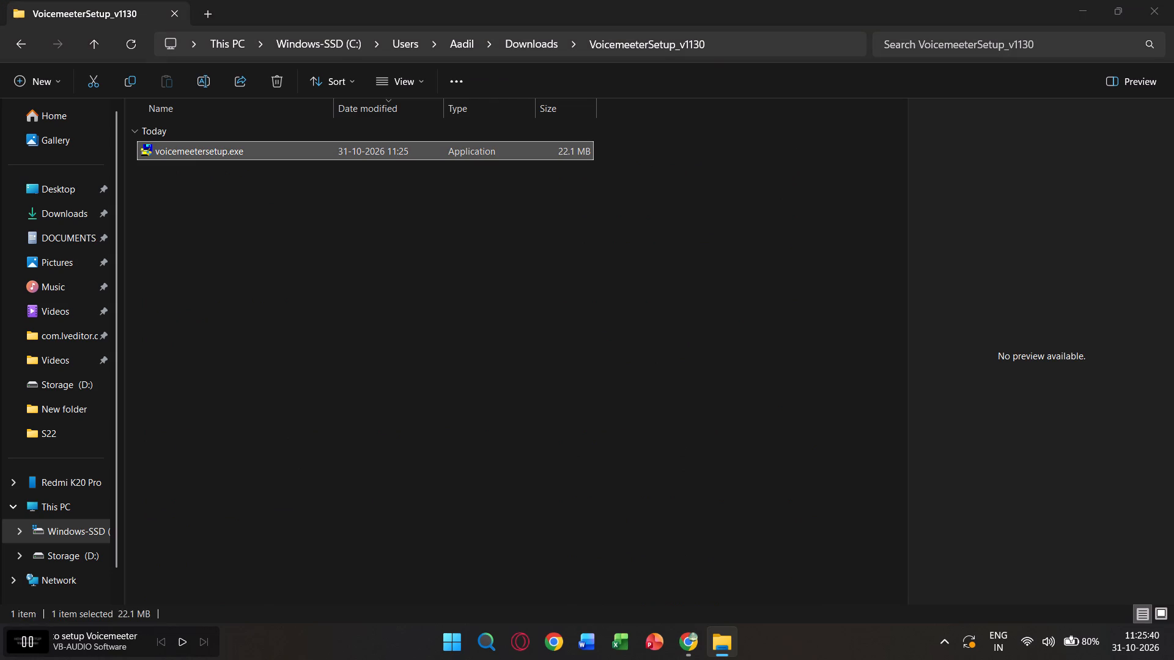
View the Windows Update status in Settings, and minimise the Settings and browser windows.
{"action": "left_click", "coordinate": [975, 641]}
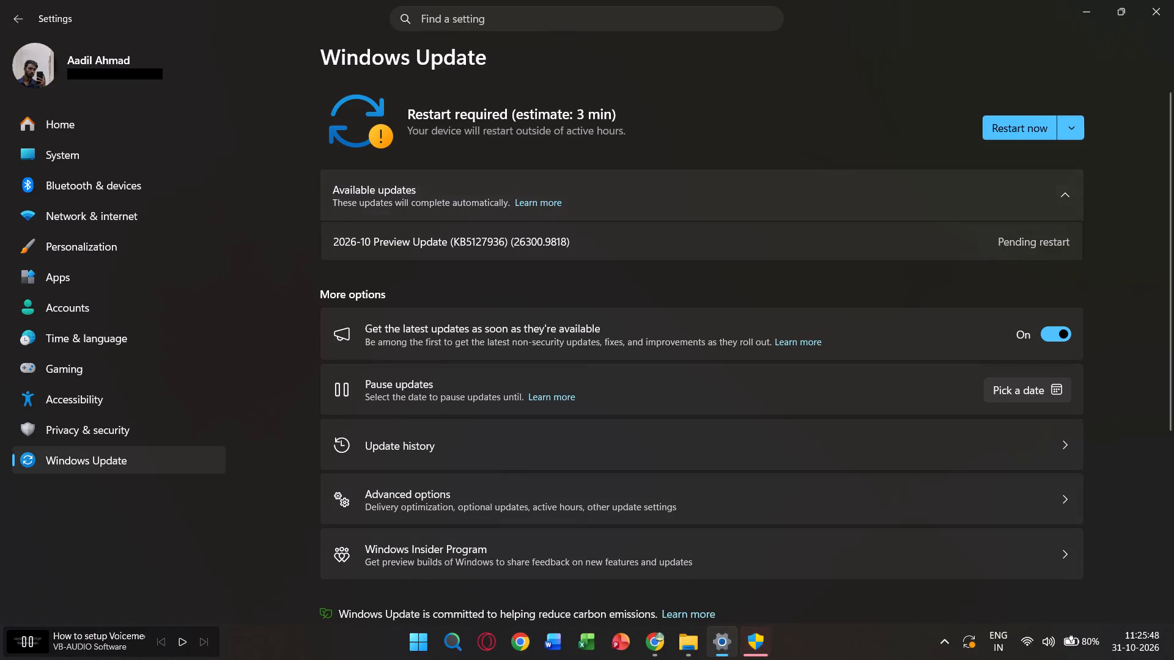
{"action": "left_click", "coordinate": [1090, 15]}
{"action": "left_click", "coordinate": [1089, 10]}
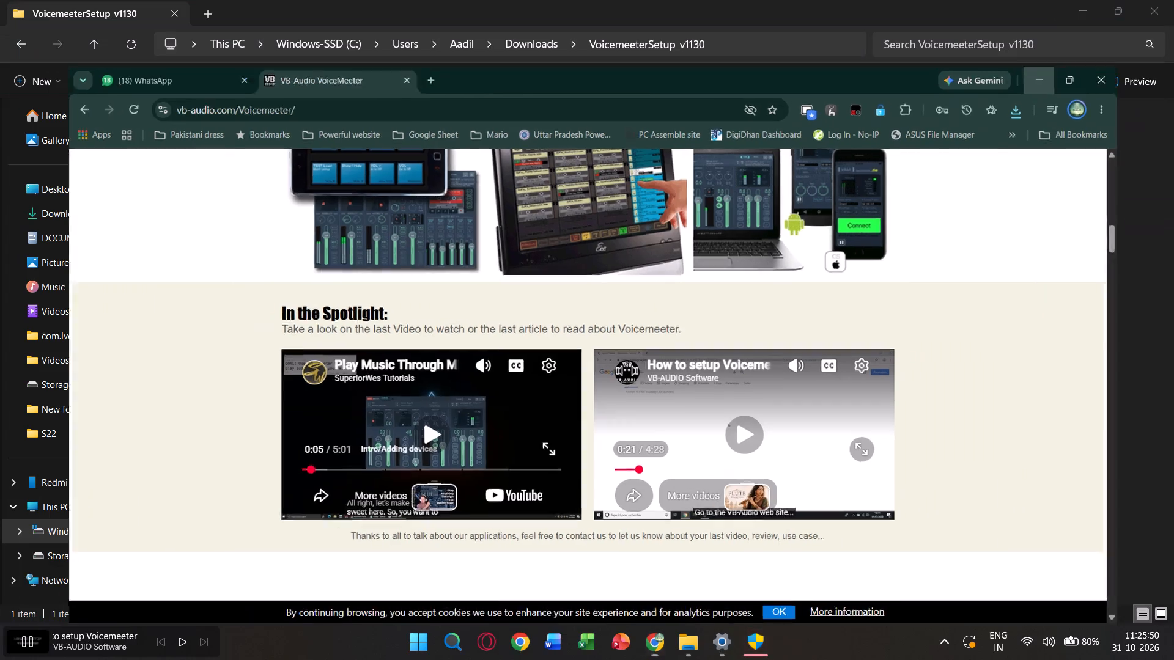
Launch voicemeetersetup.exe again from the VoicemeeterSetup_v1130 folder.
{"action": "double_click", "coordinate": [202, 152]}
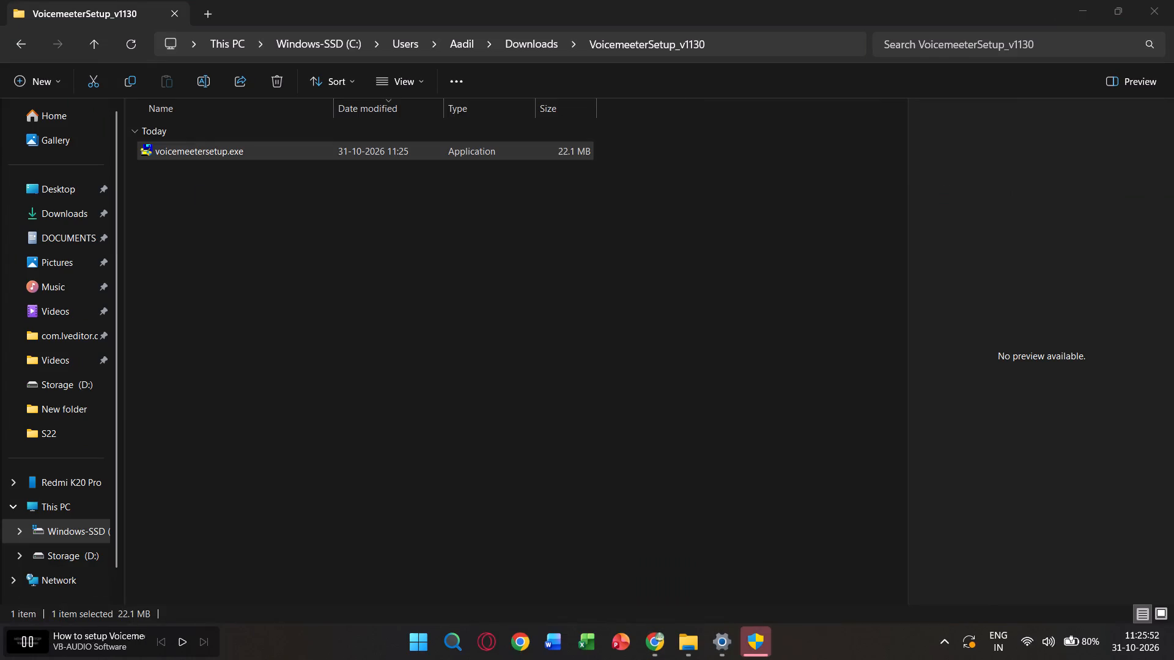